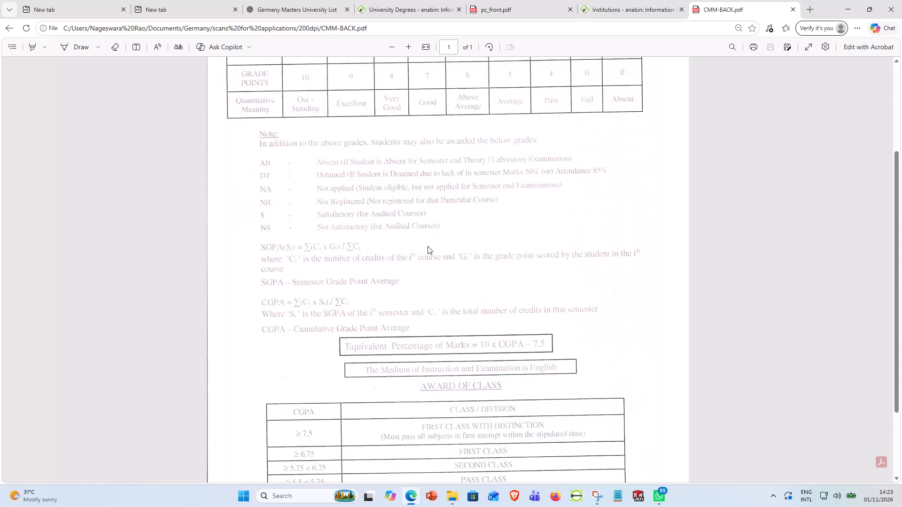
pyautogui.click(806, 8)
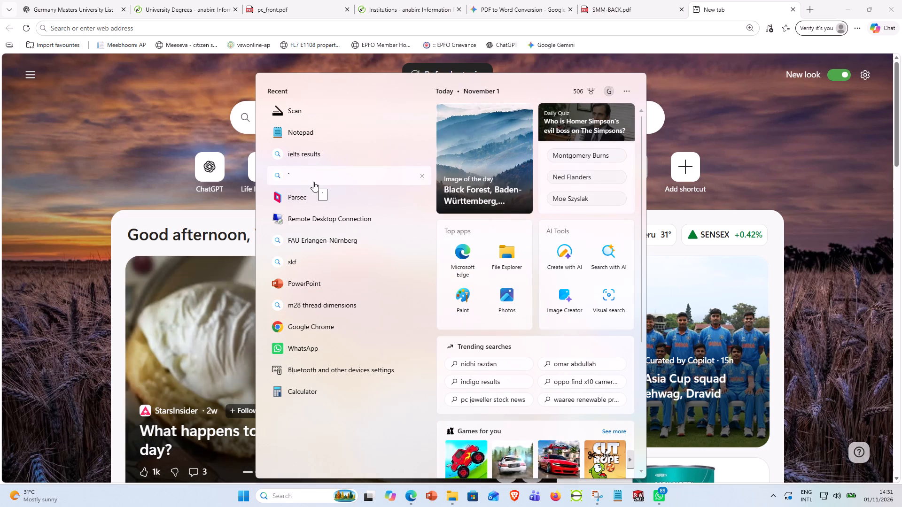
pyautogui.write('word')
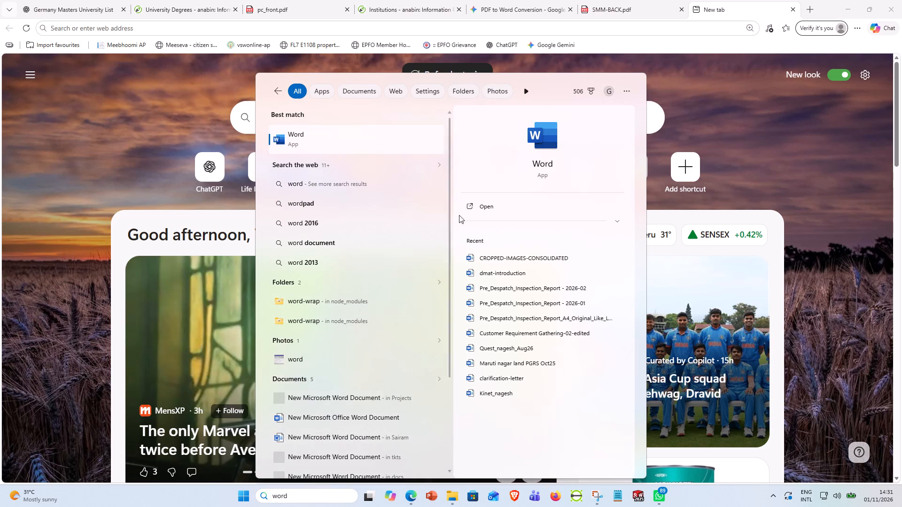
pyautogui.click(479, 209)
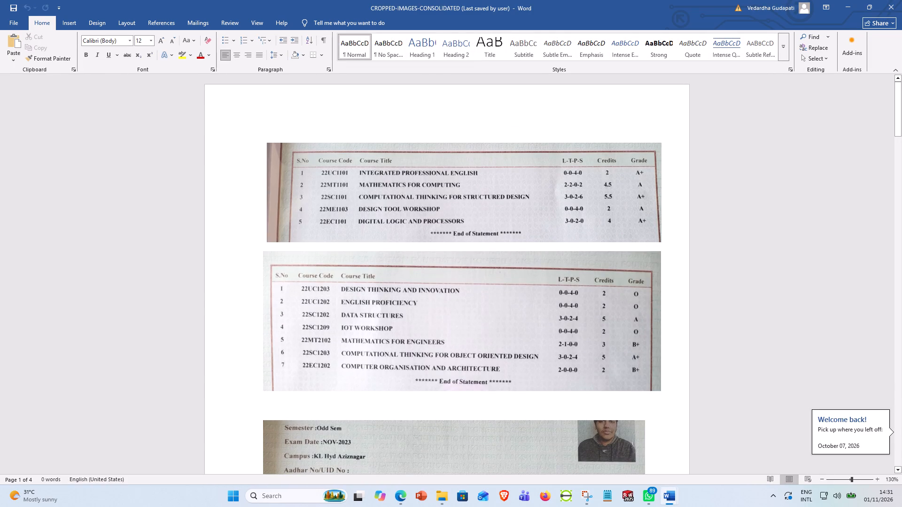
# Add four blank lines below the last grade statement image at the end of the document.
pyautogui.scroll(-16, 446, 157)
pyautogui.scroll(-20, 443, 163)
pyautogui.scroll(-11, 443, 163)
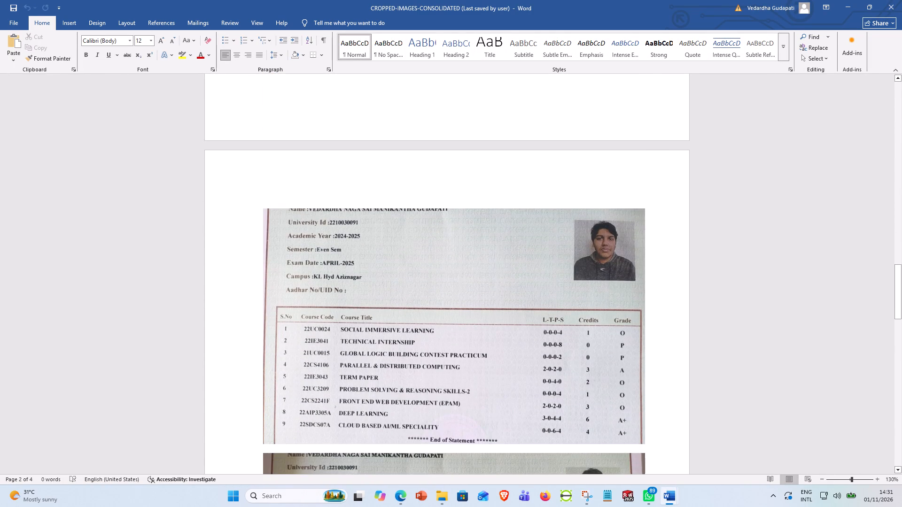
pyautogui.scroll(-5, 822, 304)
pyautogui.scroll(-20, 890, 324)
pyautogui.scroll(-4, 890, 324)
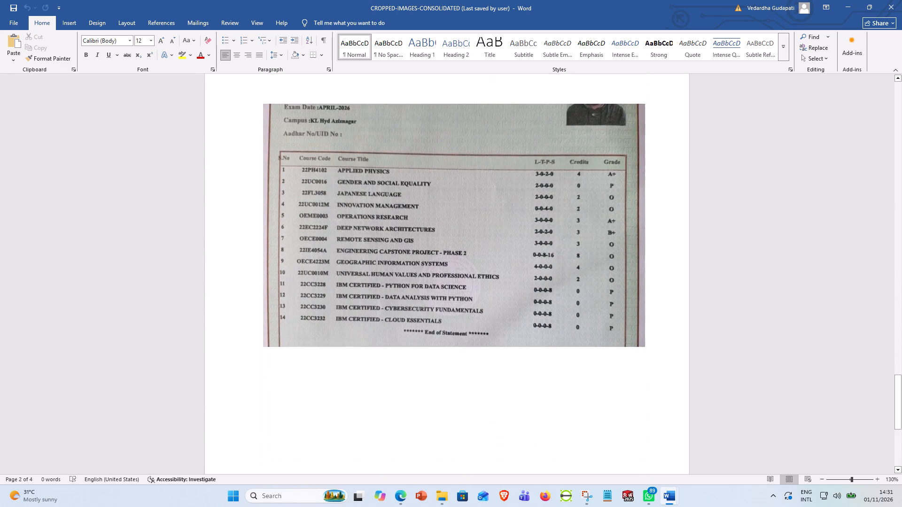
pyautogui.scroll(-8, 662, 369)
pyautogui.click(388, 219)
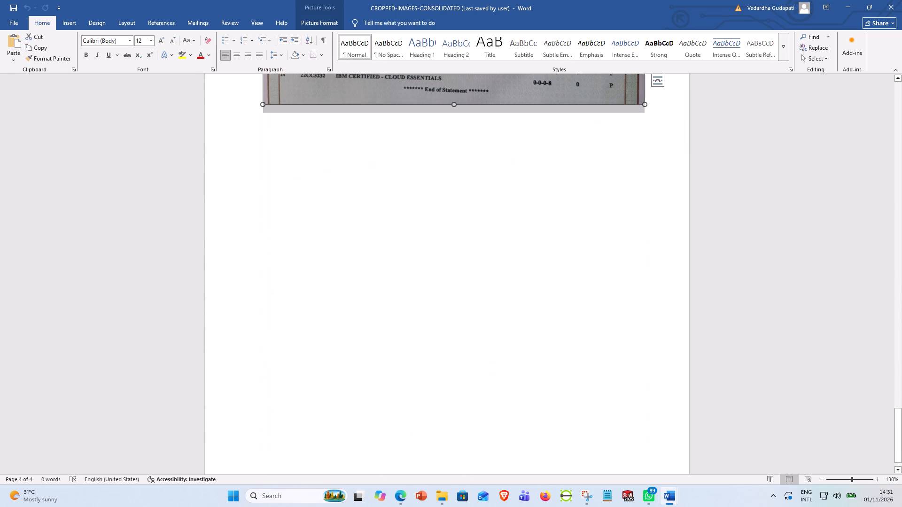
pyautogui.click(552, 136)
pyautogui.click(658, 118)
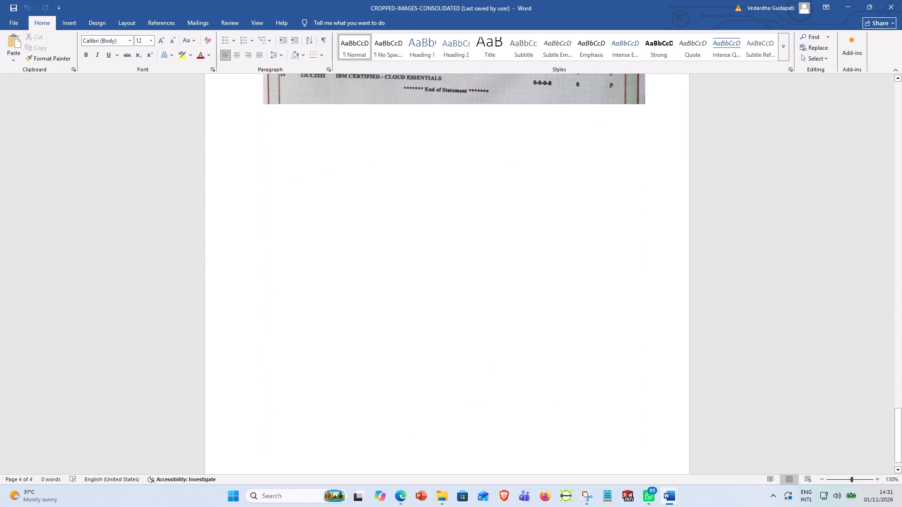
pyautogui.press('Return')
pyautogui.press('Return')
pyautogui.press('Return')
pyautogui.press('Return')
pyautogui.moveTo(332, 265); pyautogui.dragTo(349, 496, button='right')
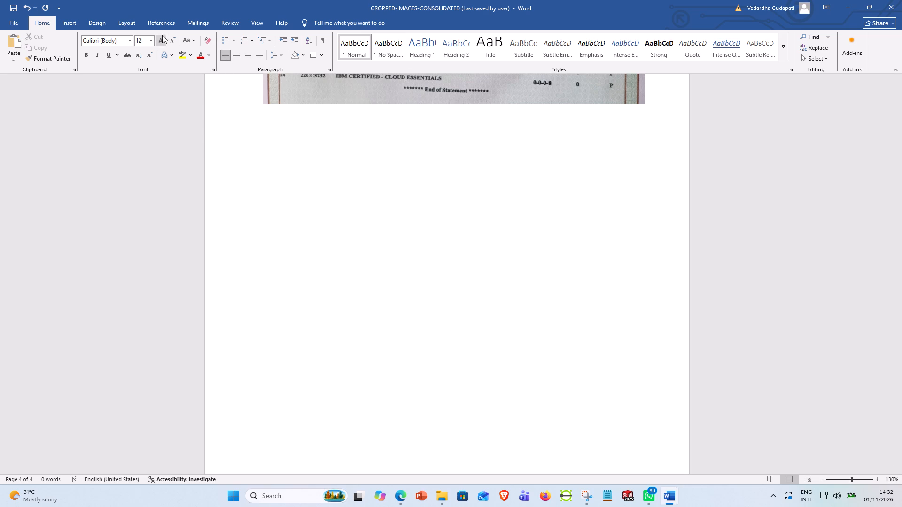
# Look through Word's symbols and special characters for a summation sigma sign.
pyautogui.click(71, 23)
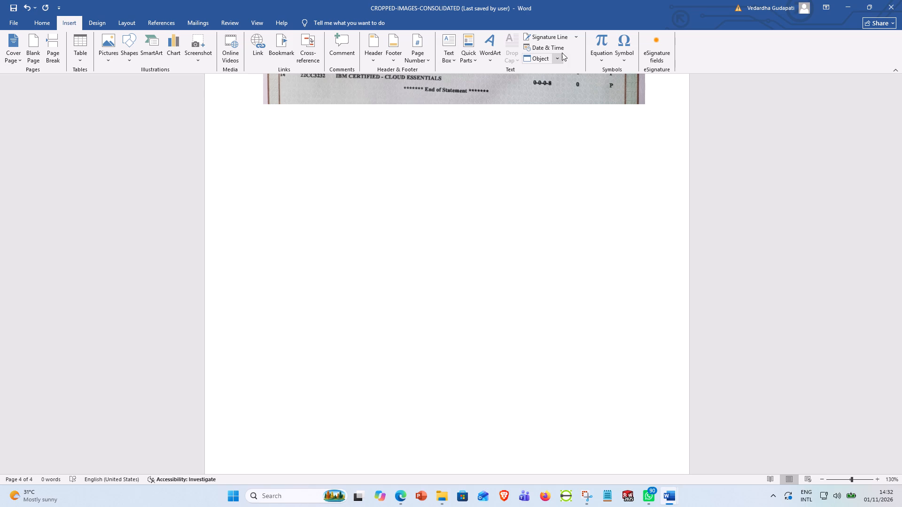
pyautogui.click(620, 62)
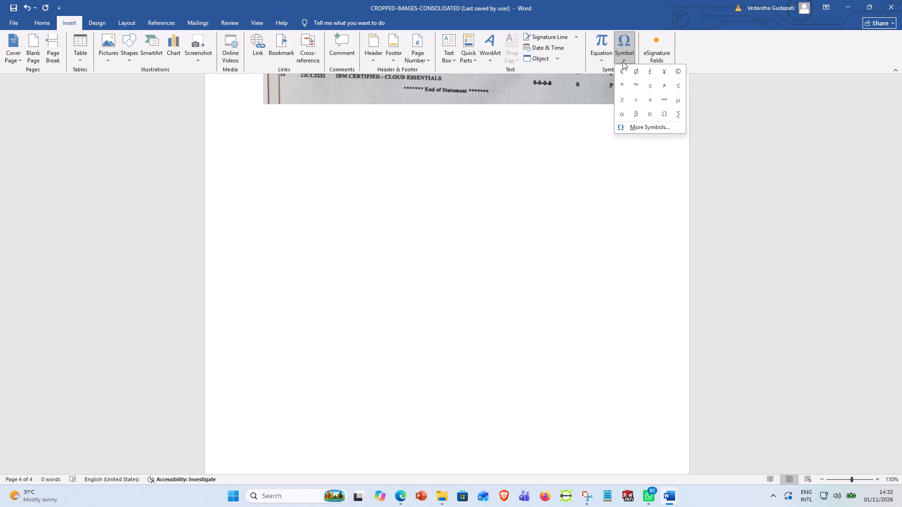
pyautogui.click(628, 126)
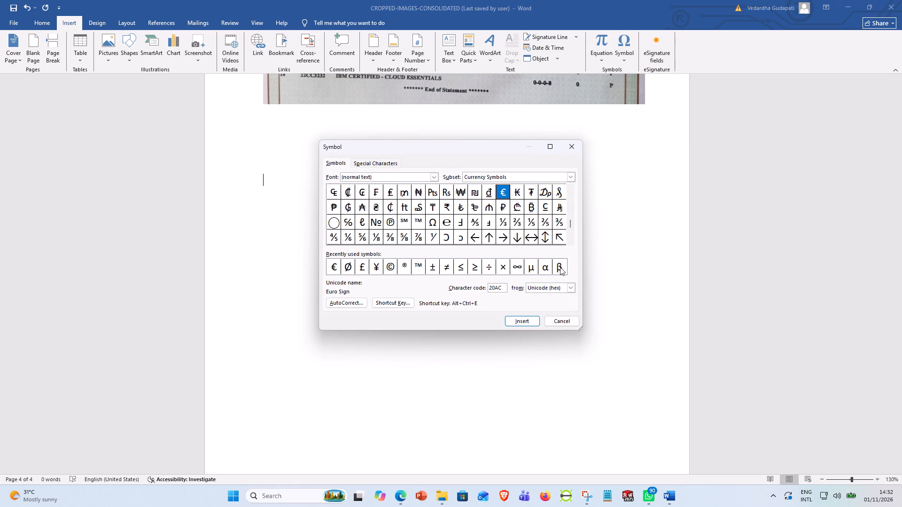
pyautogui.scroll(-1, 540, 260)
pyautogui.click(386, 163)
pyautogui.scroll(-1, 423, 228)
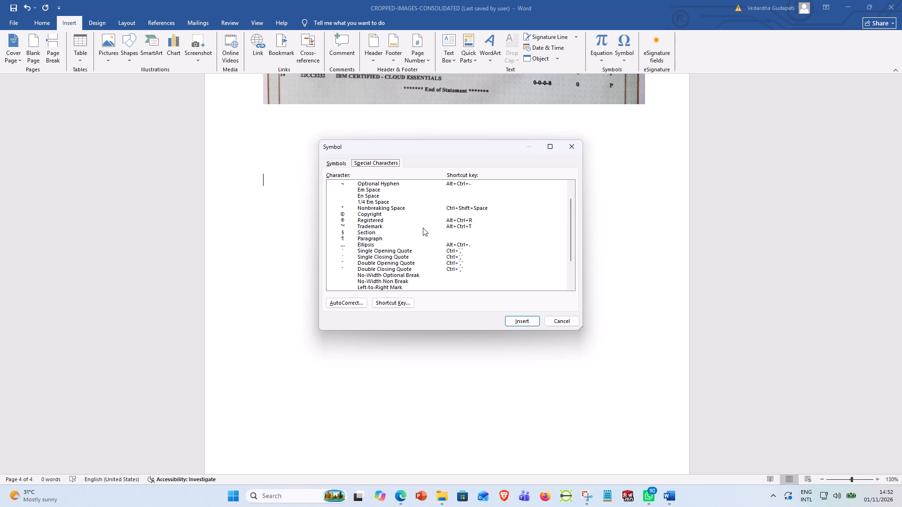
pyautogui.scroll(-4, 423, 228)
pyautogui.scroll(5, 423, 228)
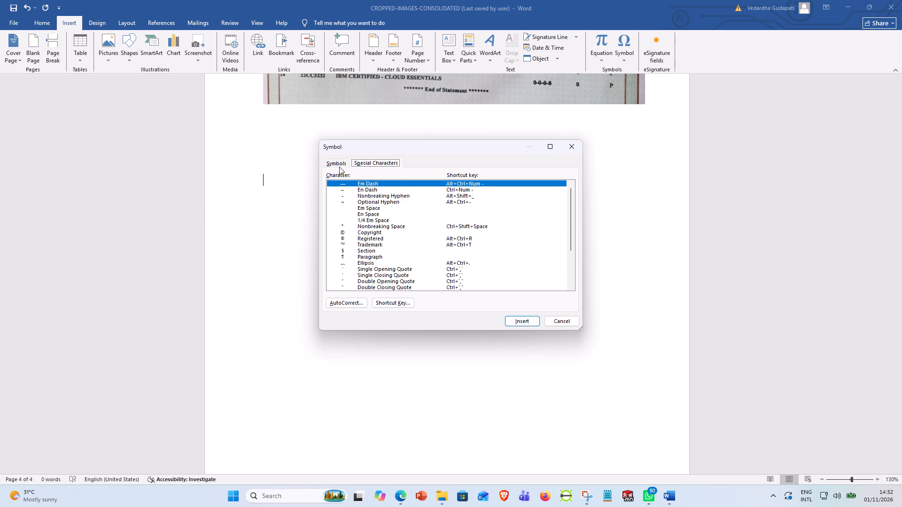
pyautogui.click(337, 163)
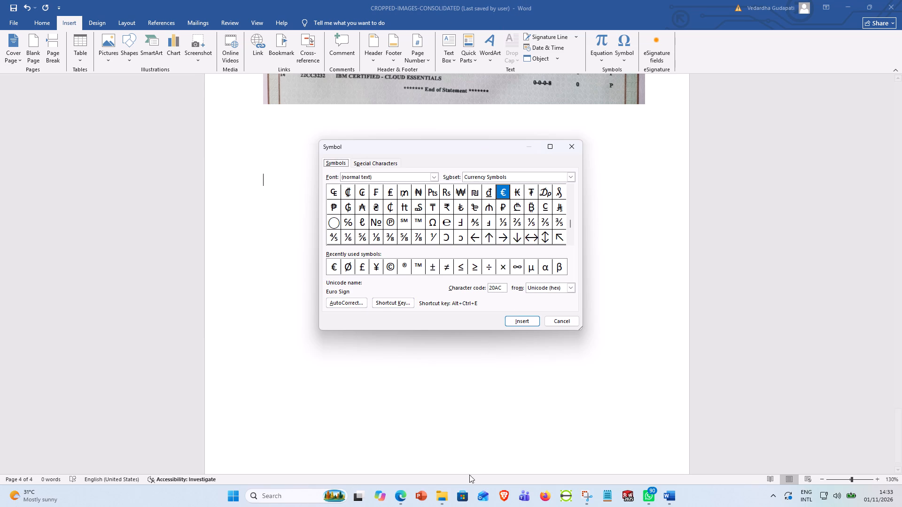
# Switch to Edge and search the web for "how to have sigma used for sum in word".
pyautogui.click(400, 459)
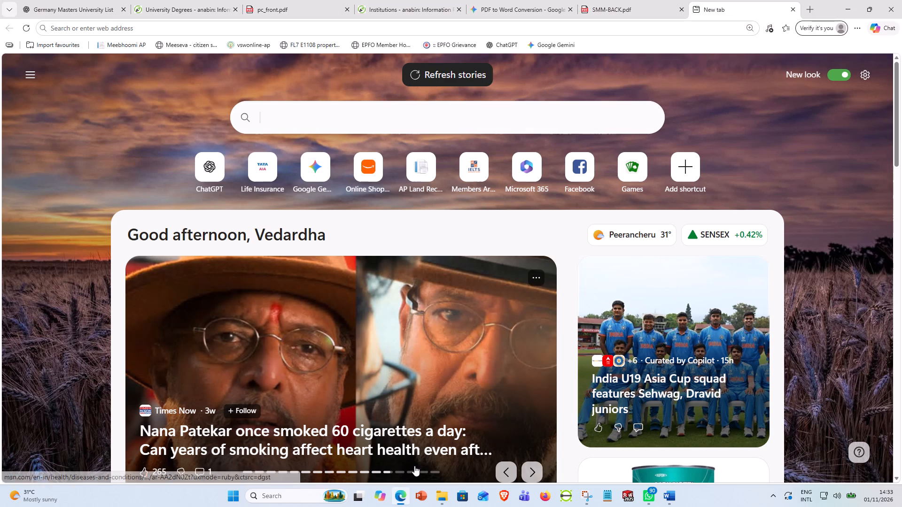
pyautogui.click(333, 114)
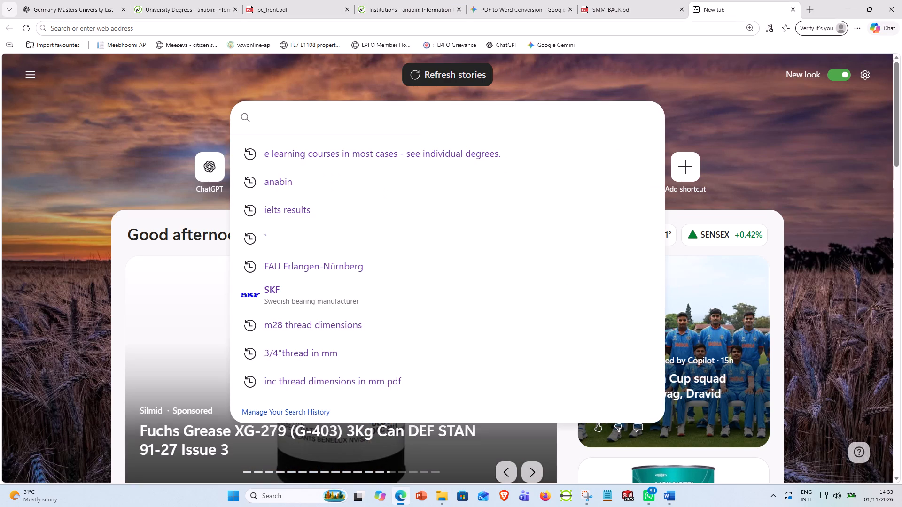
pyautogui.write('how to')
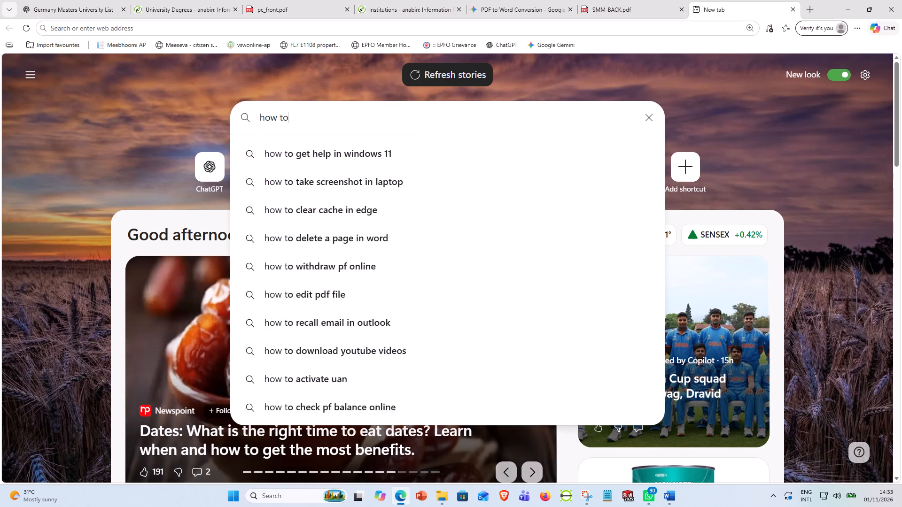
pyautogui.press('space')
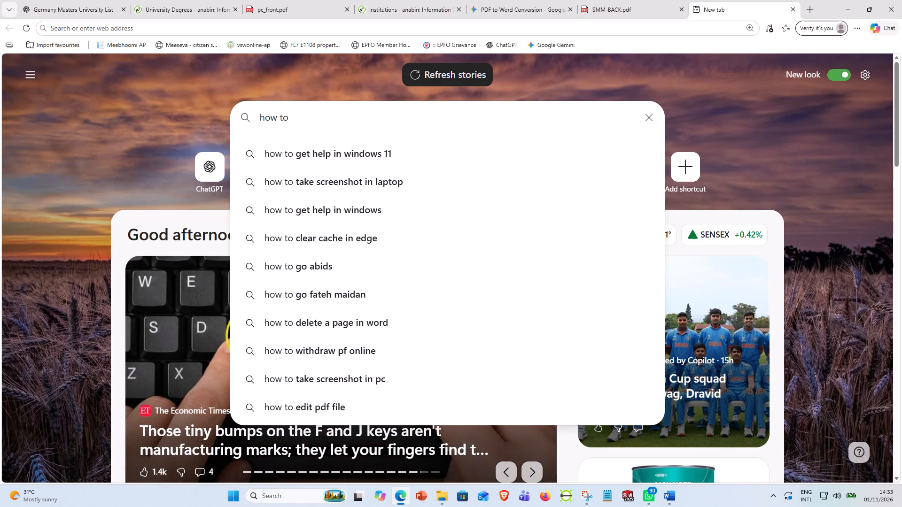
pyautogui.write('have')
pyautogui.press('space')
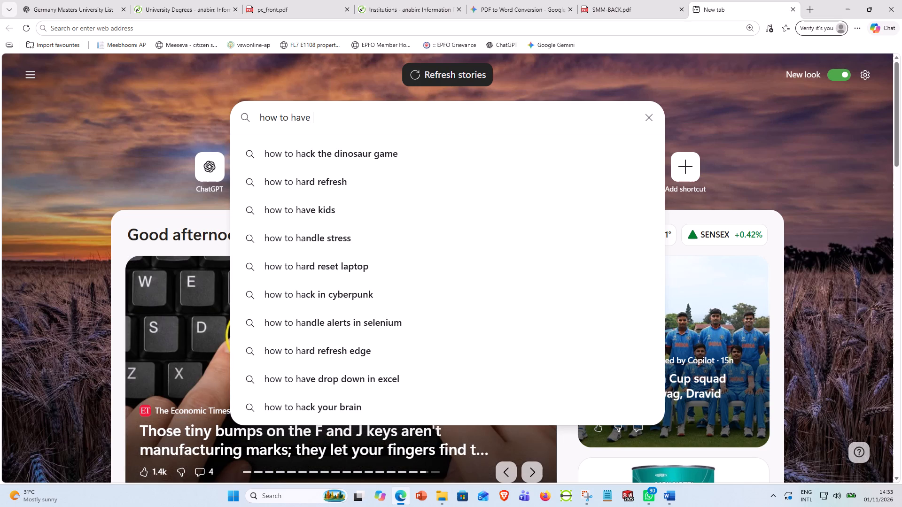
pyautogui.write('sigma')
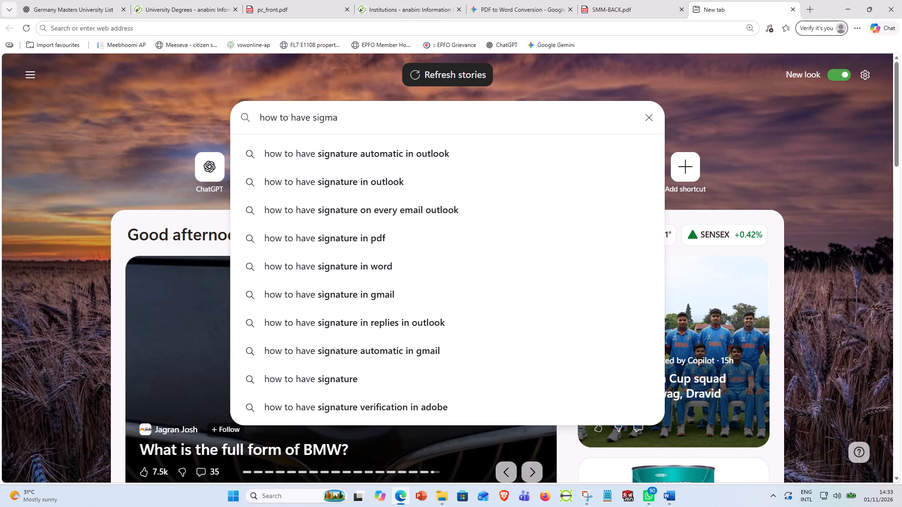
pyautogui.press('space')
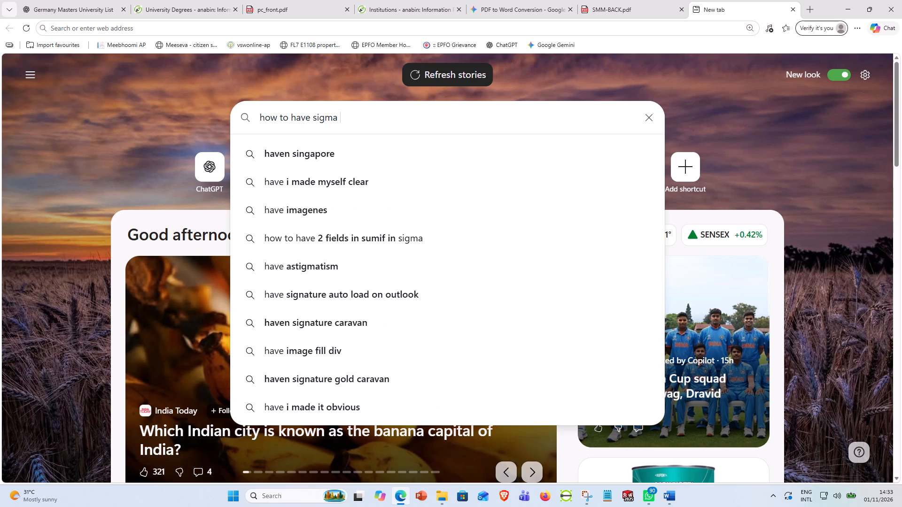
pyautogui.write('used for sum')
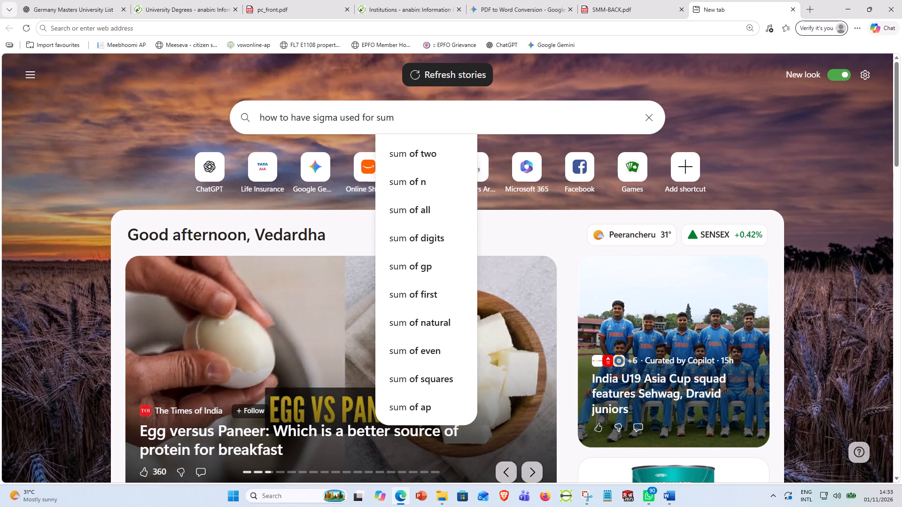
pyautogui.press('space')
pyautogui.write('in word')
pyautogui.press('Return')
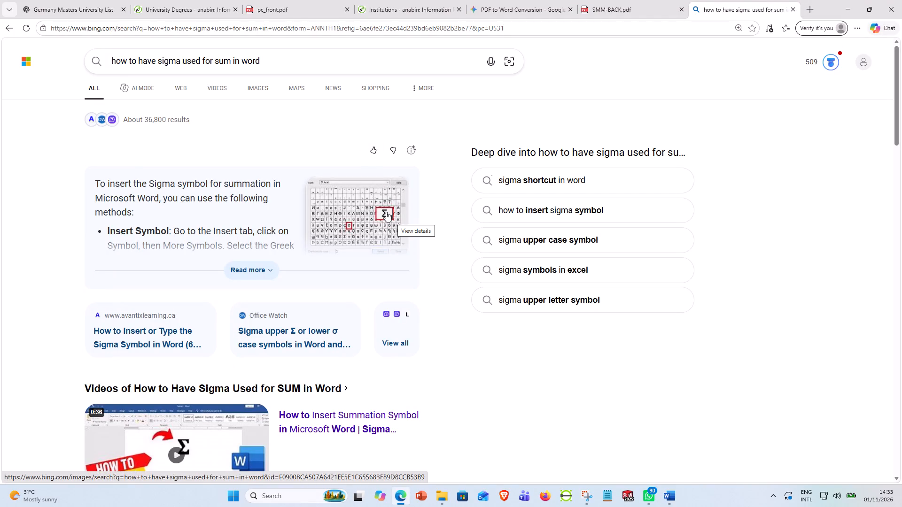
# Expand the search answer on inserting the sigma symbol in Word and try to select its Σ character.
pyautogui.click(272, 270)
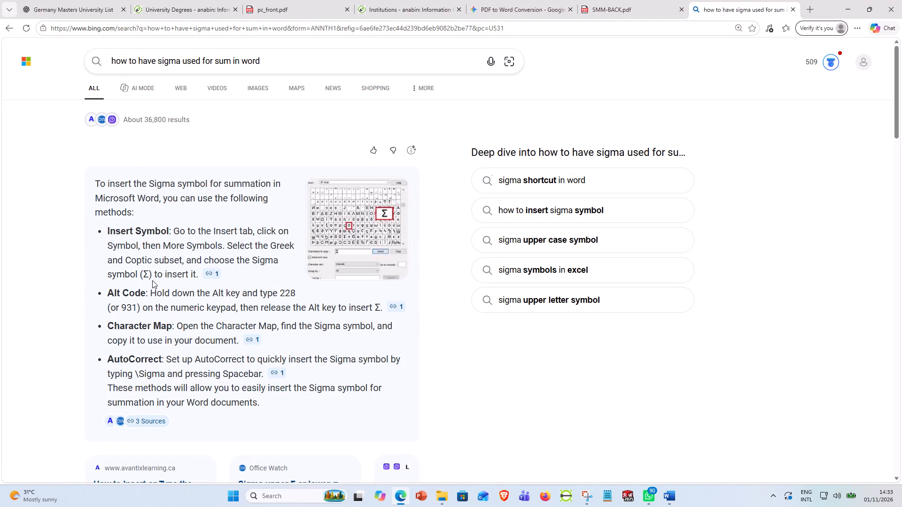
pyautogui.moveTo(150, 276); pyautogui.dragTo(142, 278)
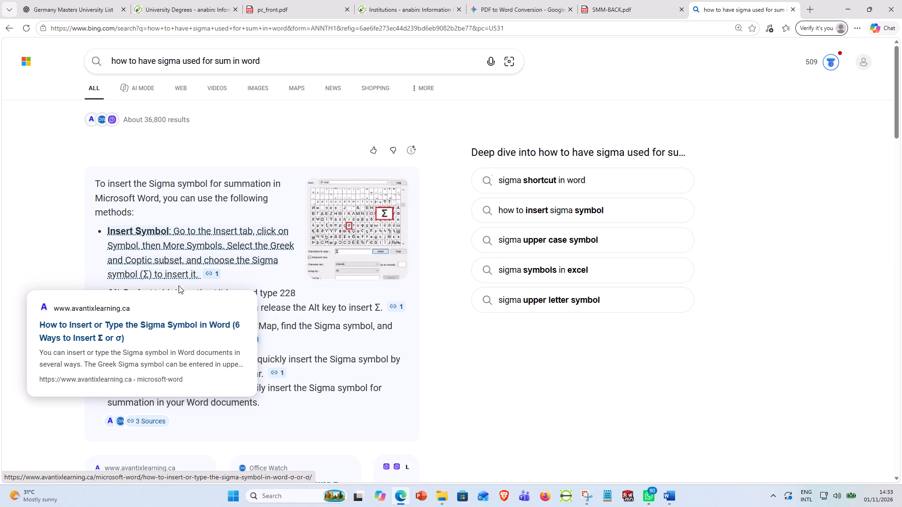
pyautogui.click(296, 274)
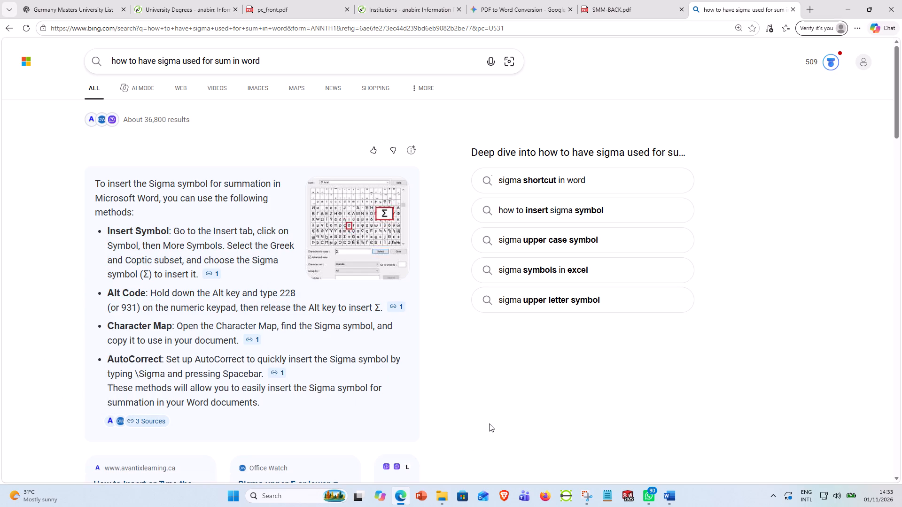
# Open the Office Watch article on sigma symbols in Word and try to copy the Σ from its title.
pyautogui.click(379, 307)
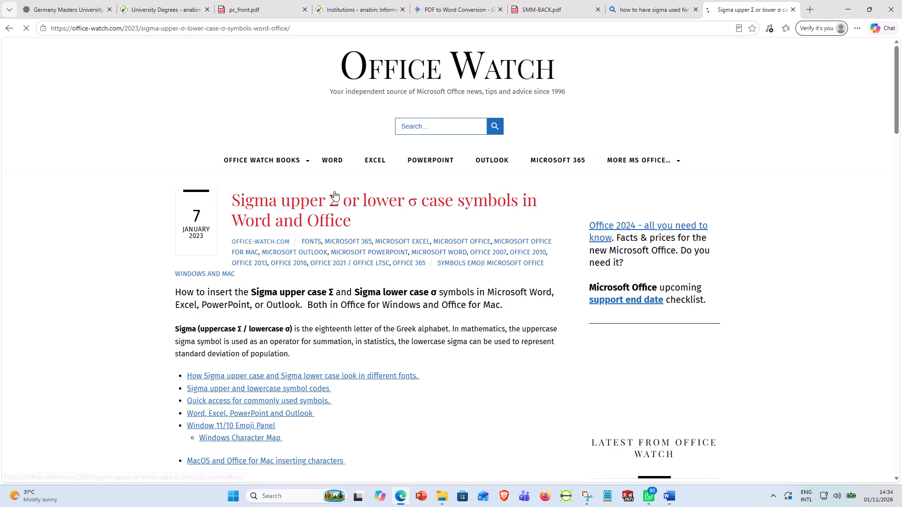
pyautogui.click(328, 199)
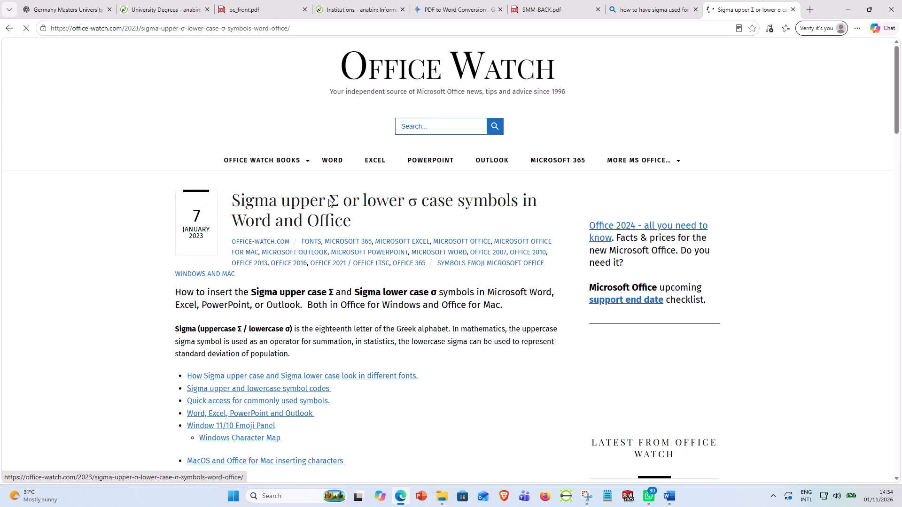
pyautogui.rightClick(328, 199)
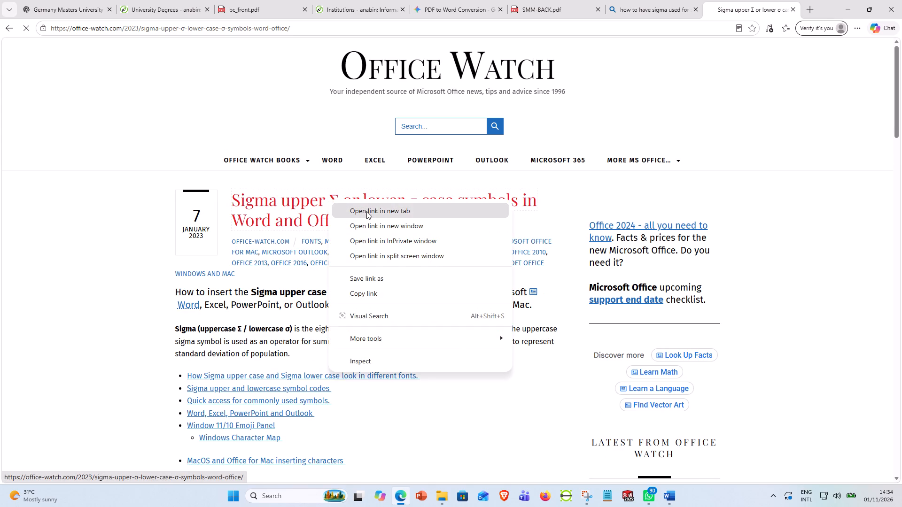
pyautogui.click(269, 164)
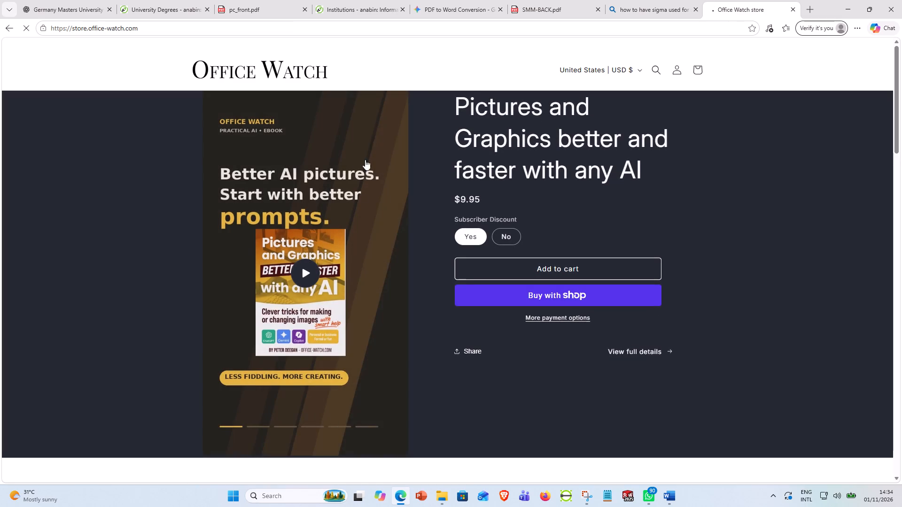
pyautogui.click(10, 29)
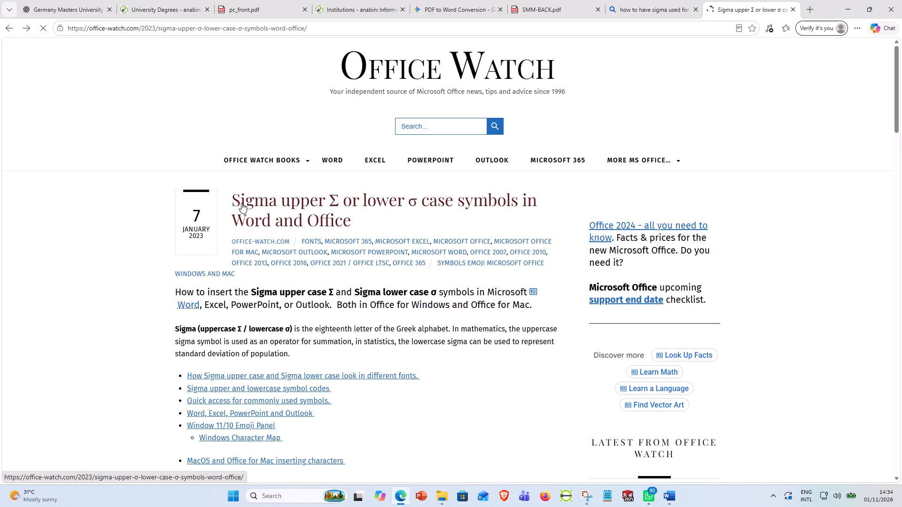
pyautogui.rightClick(242, 202)
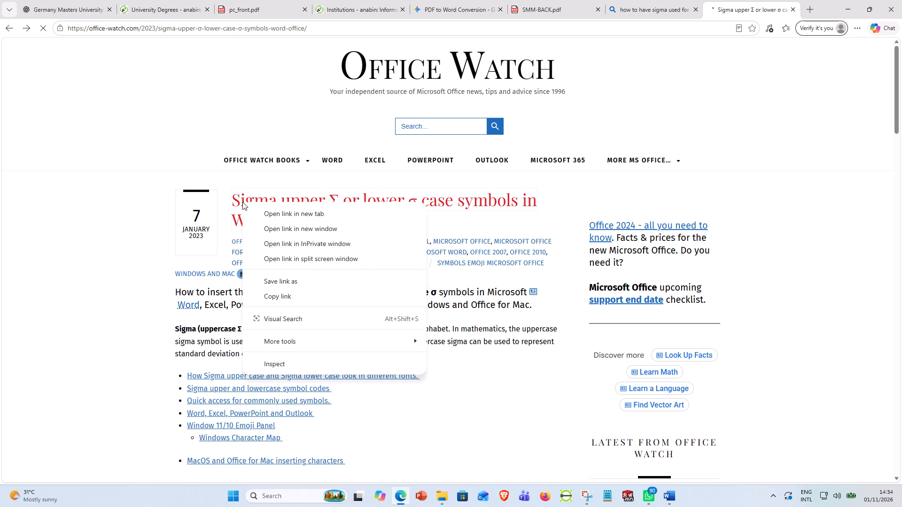
pyautogui.click(697, 128)
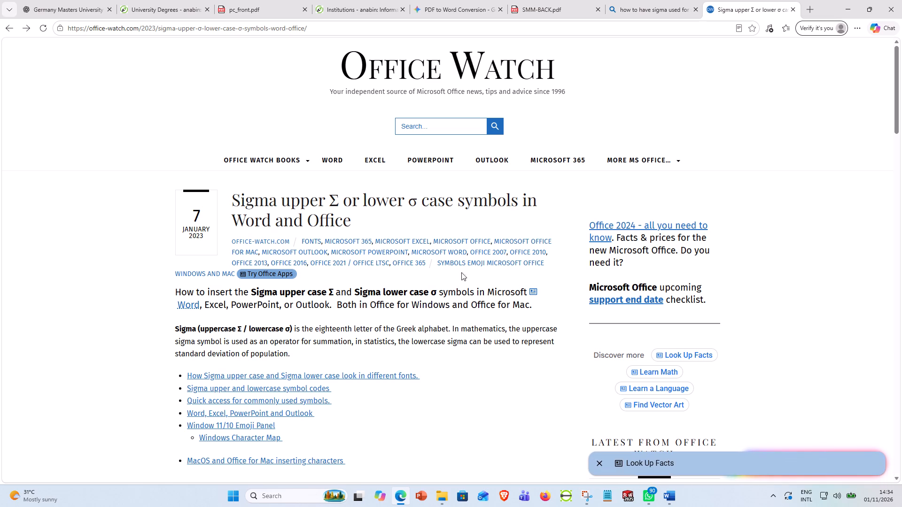
# Copy the bold Σ from the article's opening sentence and paste it into the CROPPED-IMAGES-CONSOLIDATED document in Word, below the scanned statement.
pyautogui.moveTo(335, 291); pyautogui.dragTo(325, 293)
pyautogui.rightClick(330, 290)
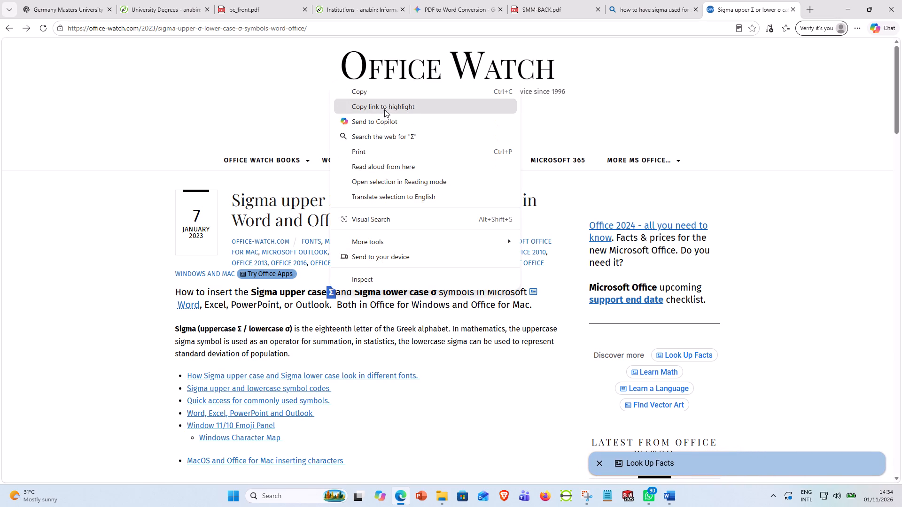
pyautogui.click(375, 93)
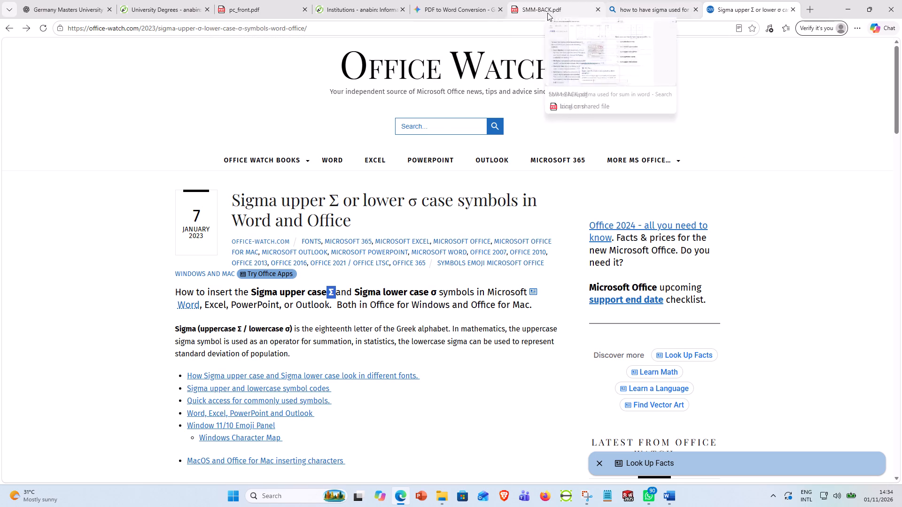
pyautogui.click(671, 492)
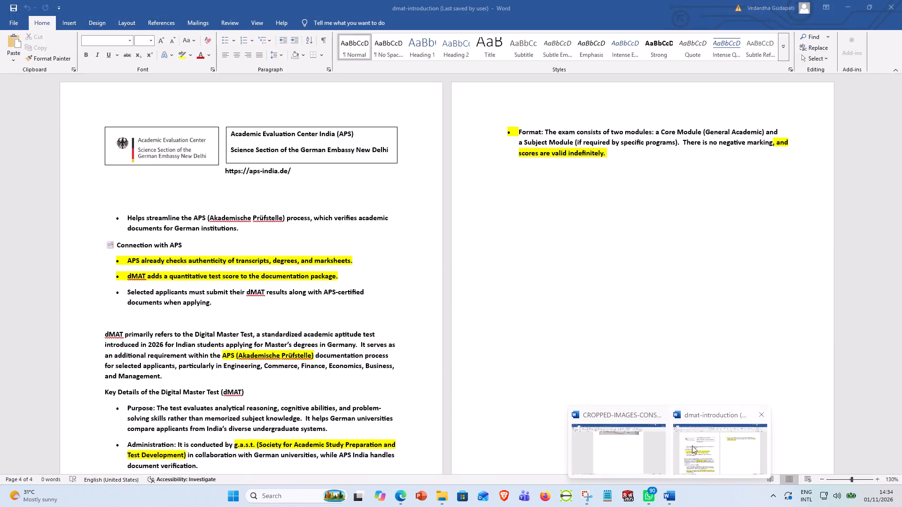
pyautogui.click(621, 442)
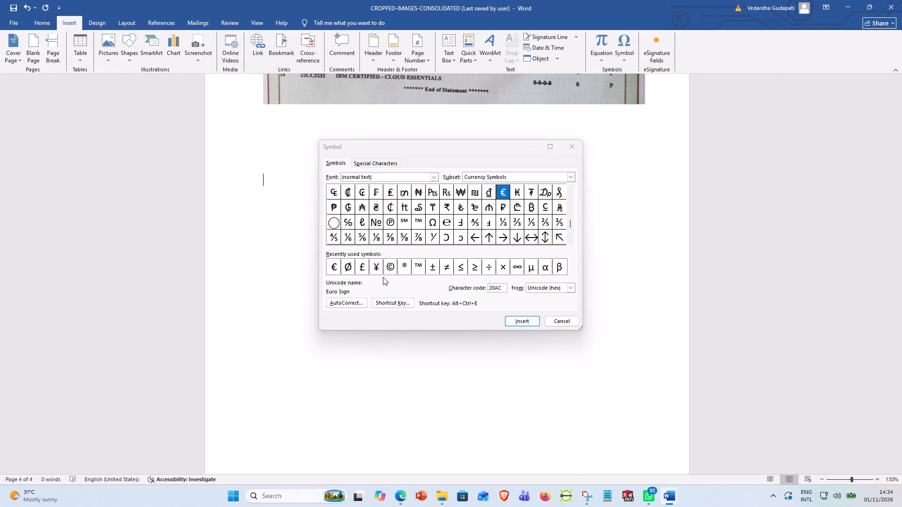
pyautogui.hotkey('ctrl', 'v')
# Look through the normal-text symbol set from Basic Latin through Combining Diacritical Marks to the Greek letters for a sigma sign.
pyautogui.moveTo(567, 224); pyautogui.dragTo(567, 189)
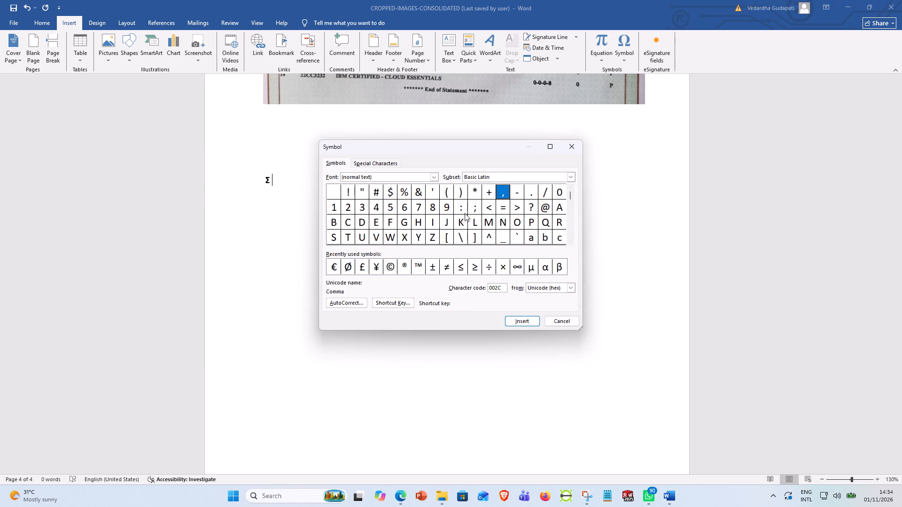
pyautogui.scroll(-2, 536, 217)
pyautogui.click(570, 243)
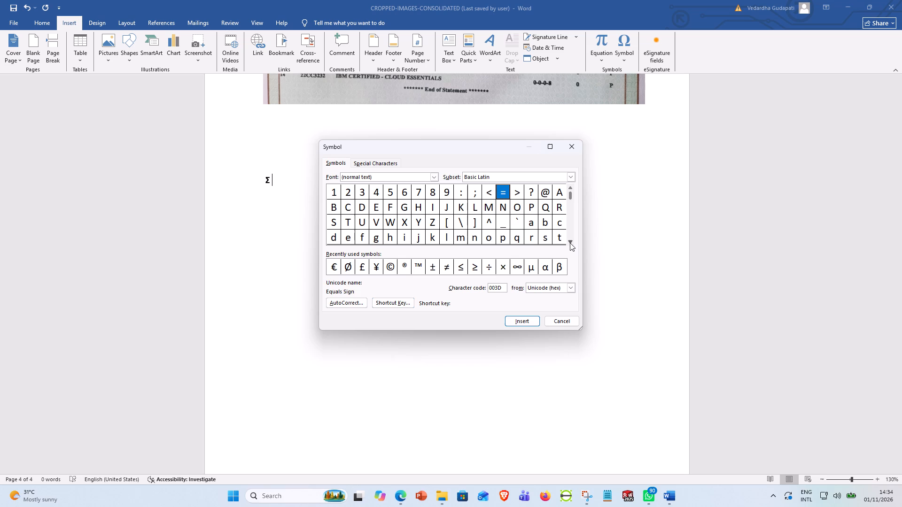
pyautogui.click(570, 243)
pyautogui.click(570, 243)
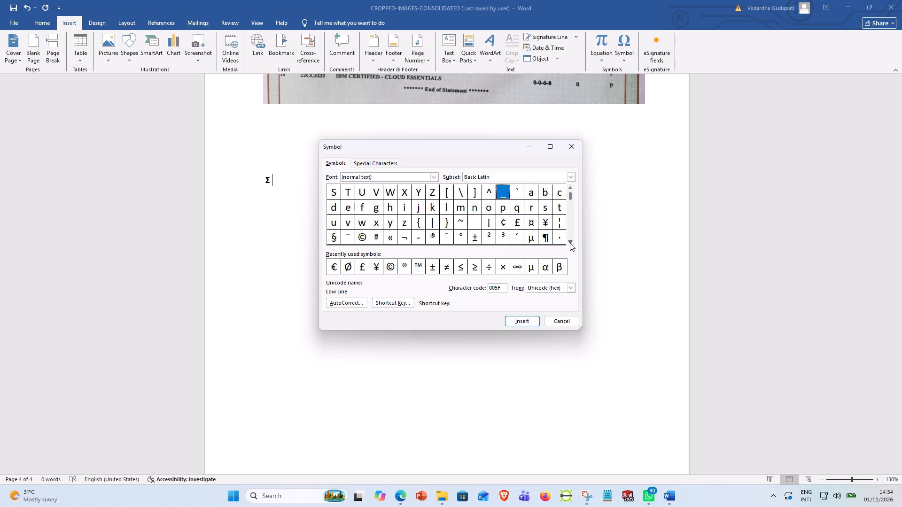
pyautogui.click(570, 243)
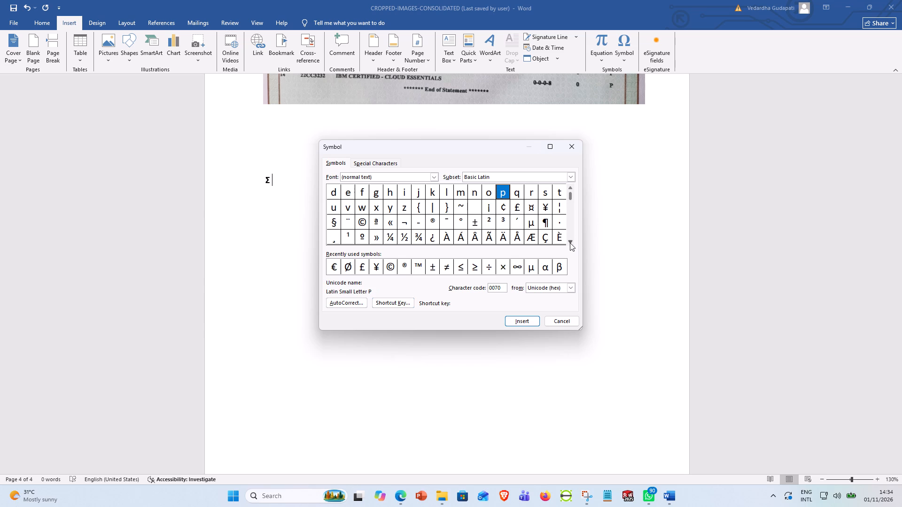
pyautogui.click(570, 243)
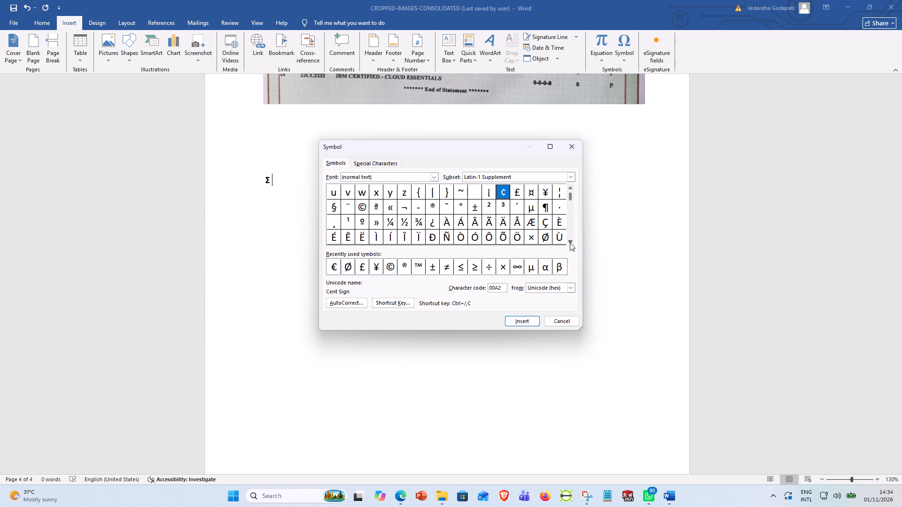
pyautogui.click(570, 243)
pyautogui.click(570, 243)
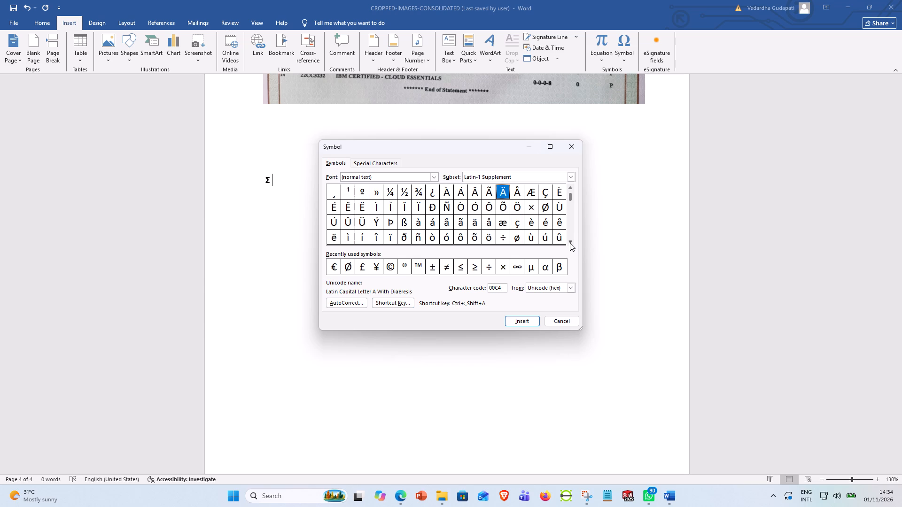
pyautogui.click(570, 243)
pyautogui.click(570, 243)
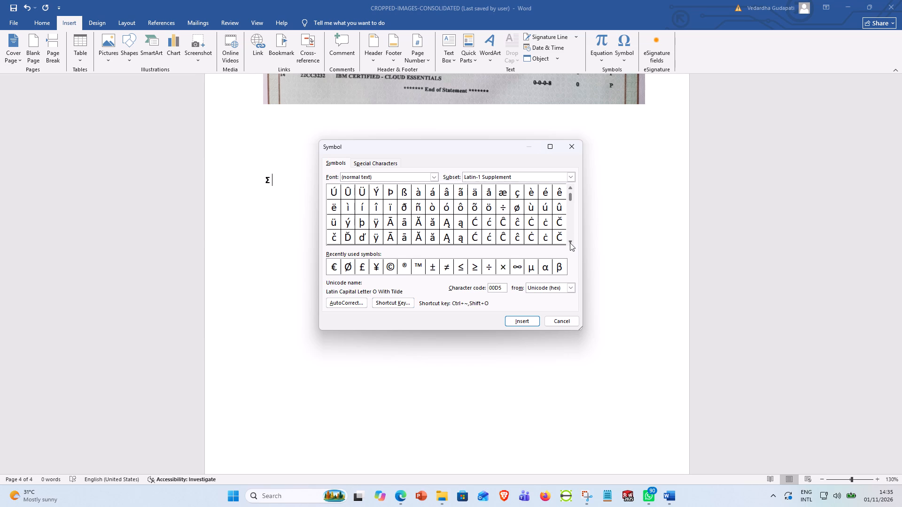
pyautogui.click(570, 243)
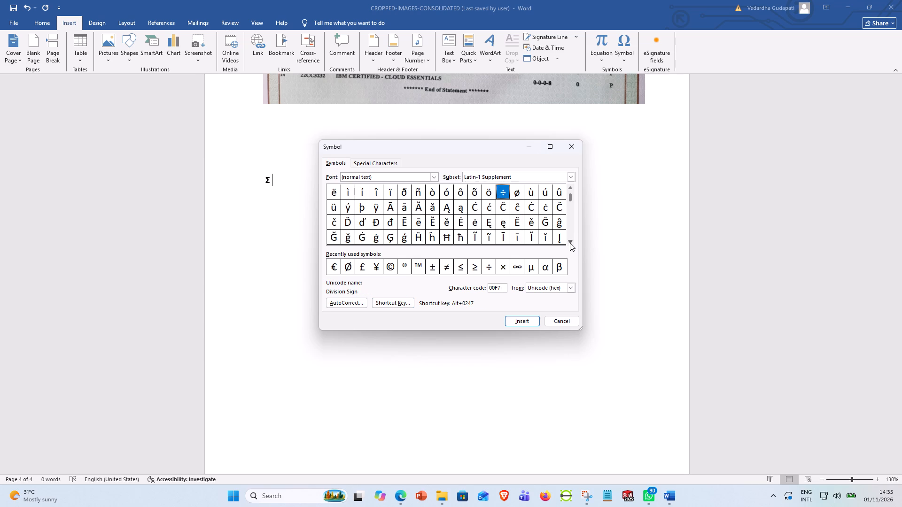
pyautogui.click(570, 243)
pyautogui.click(570, 243)
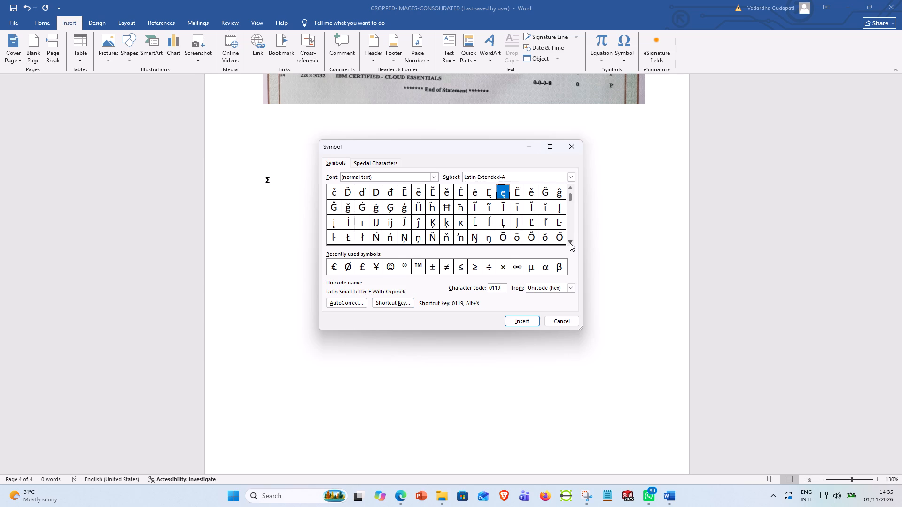
pyautogui.click(570, 243)
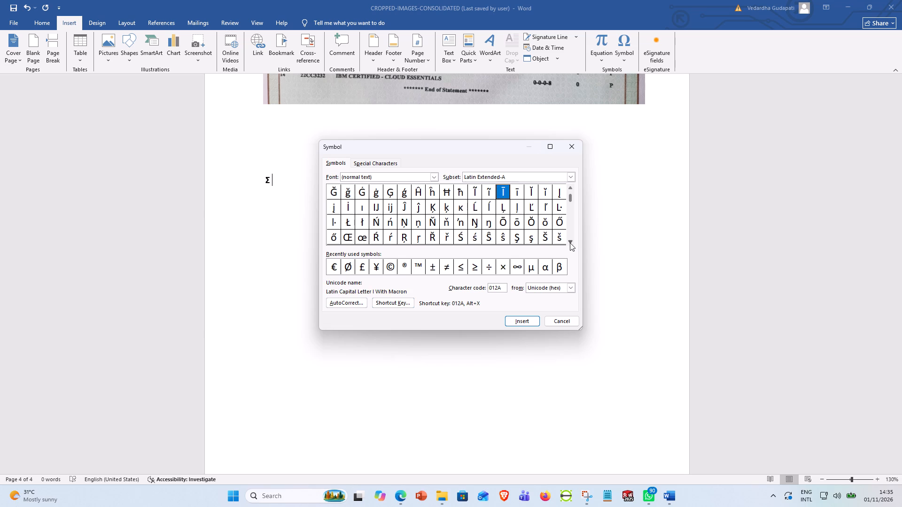
pyautogui.click(570, 243)
pyautogui.click(570, 243)
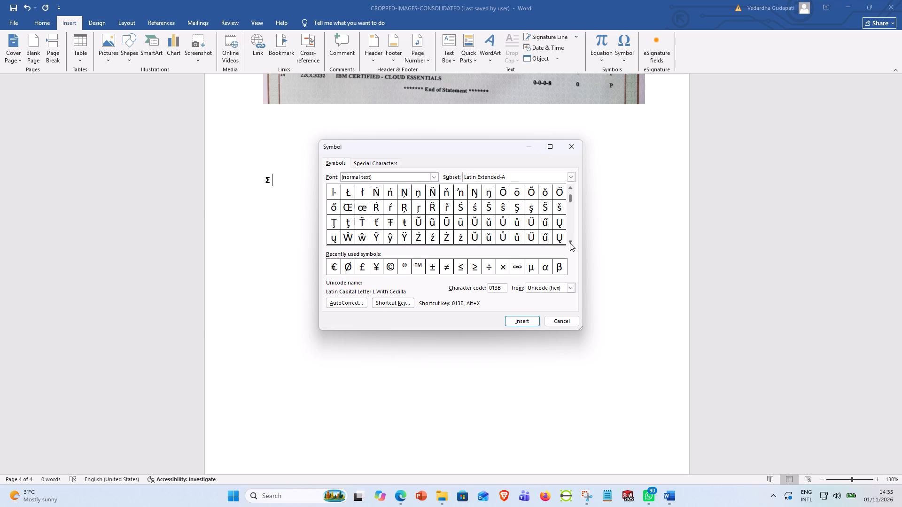
pyautogui.click(570, 243)
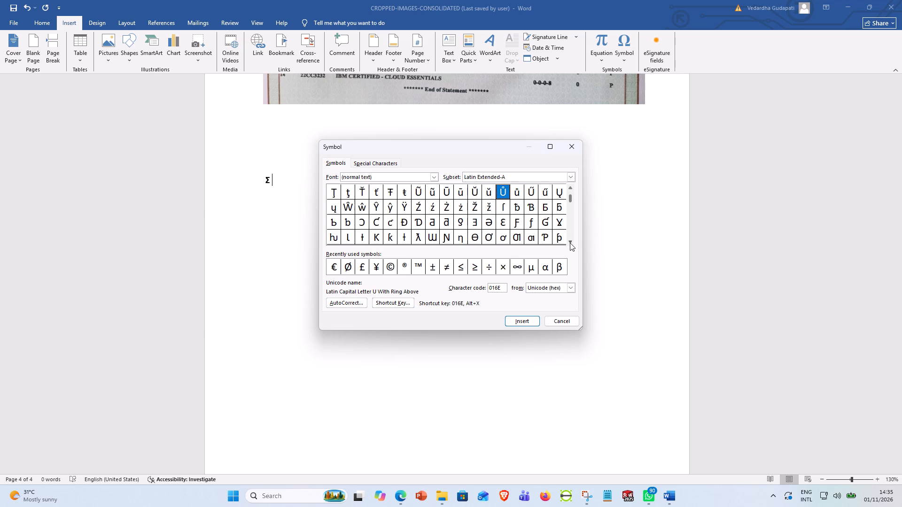
pyautogui.click(570, 243)
pyautogui.click(570, 243)
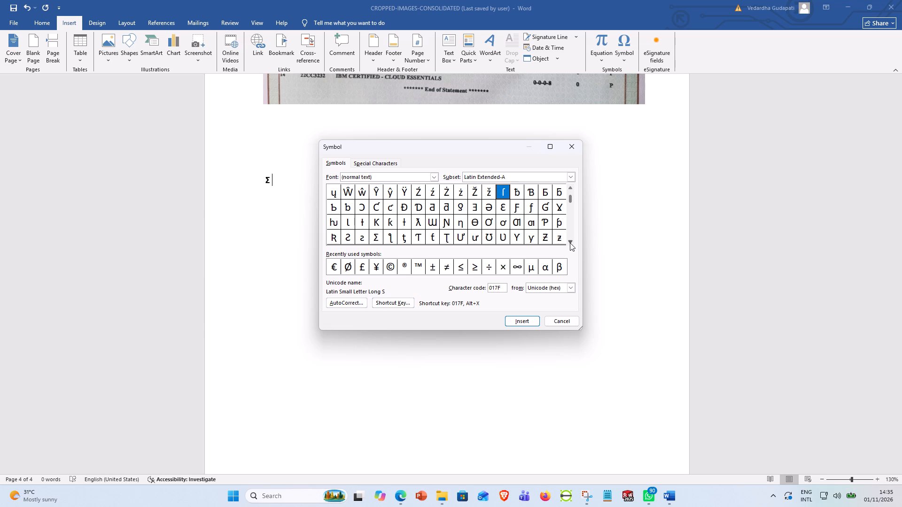
pyautogui.click(570, 243)
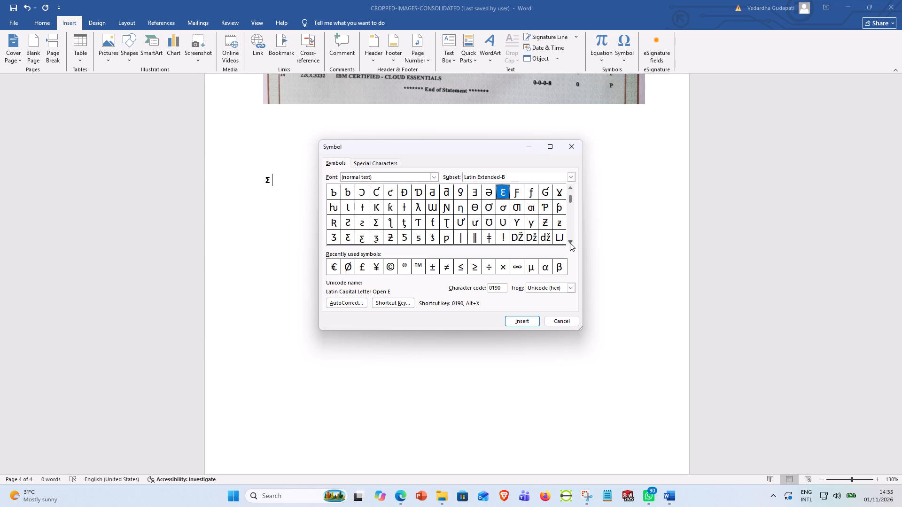
pyautogui.click(570, 243)
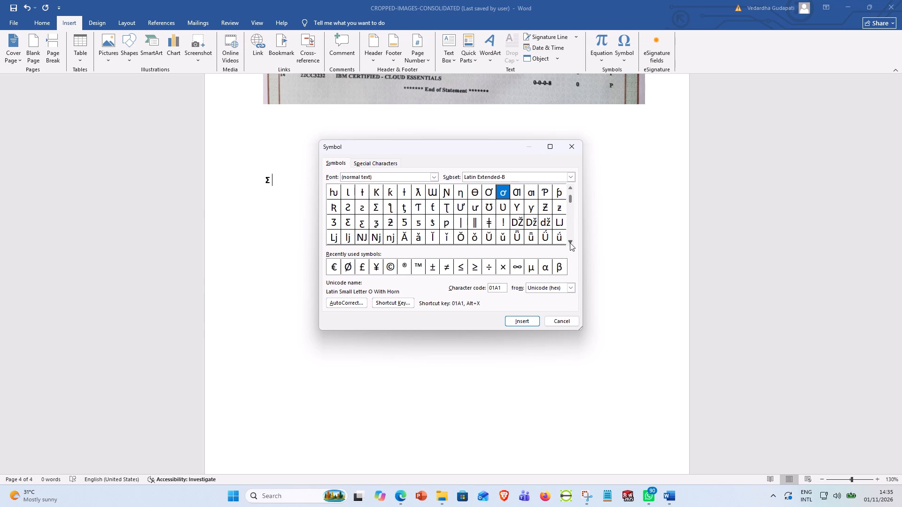
pyautogui.click(570, 243)
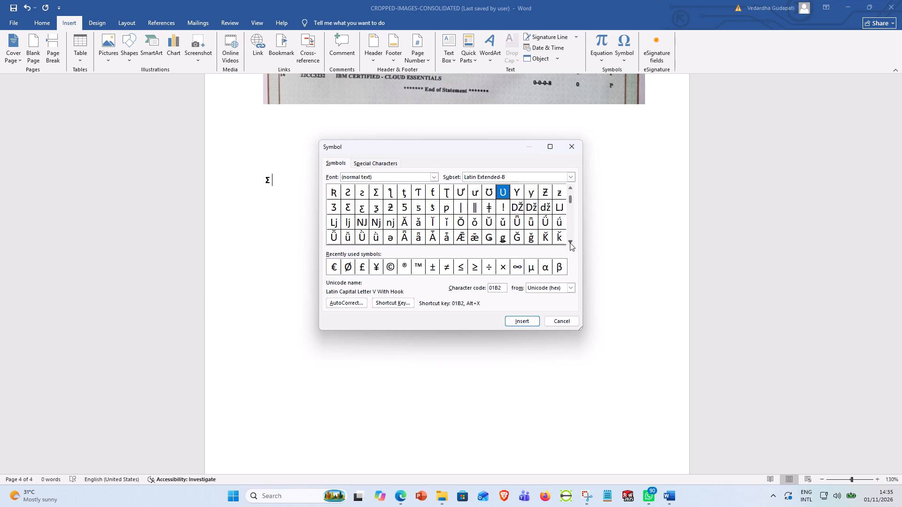
pyautogui.click(570, 243)
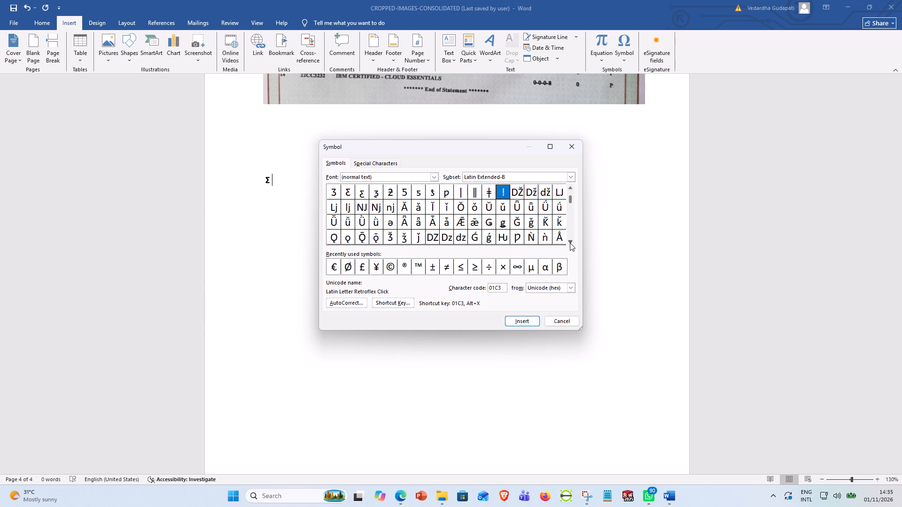
pyautogui.click(570, 243)
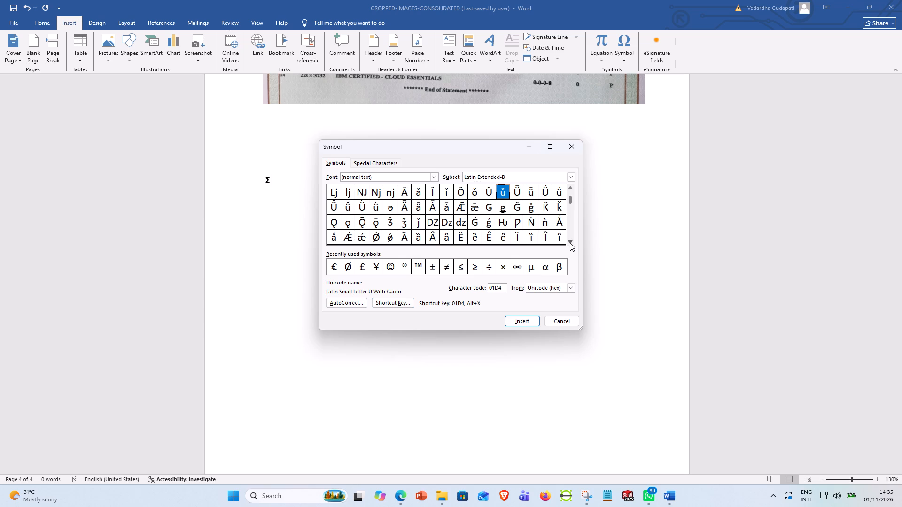
pyautogui.click(570, 243)
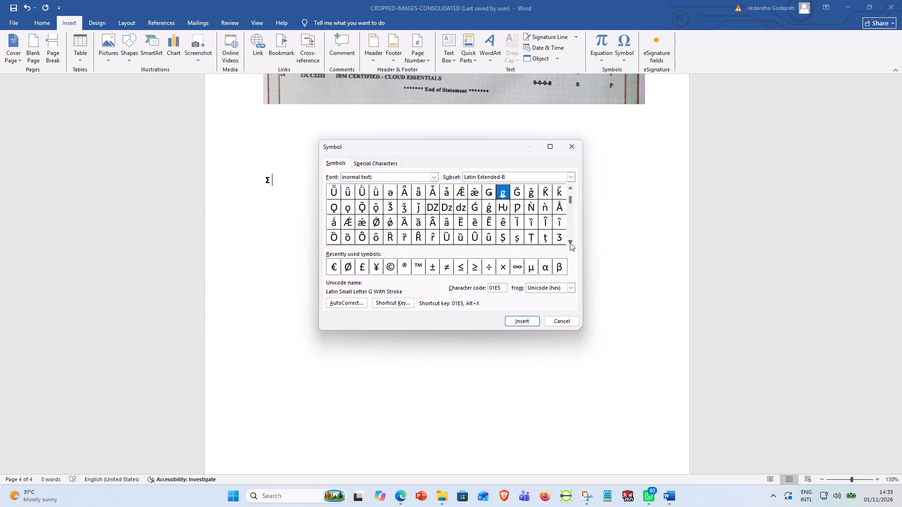
pyautogui.click(570, 243)
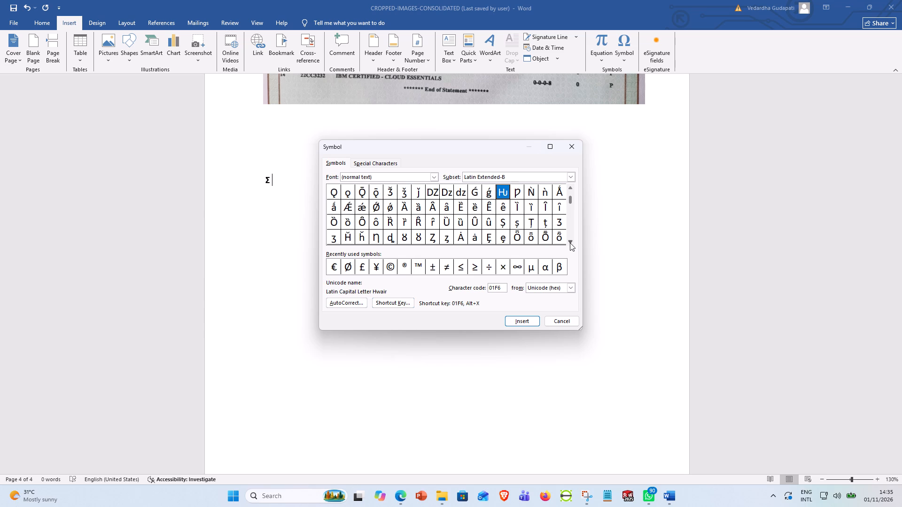
pyautogui.click(570, 243)
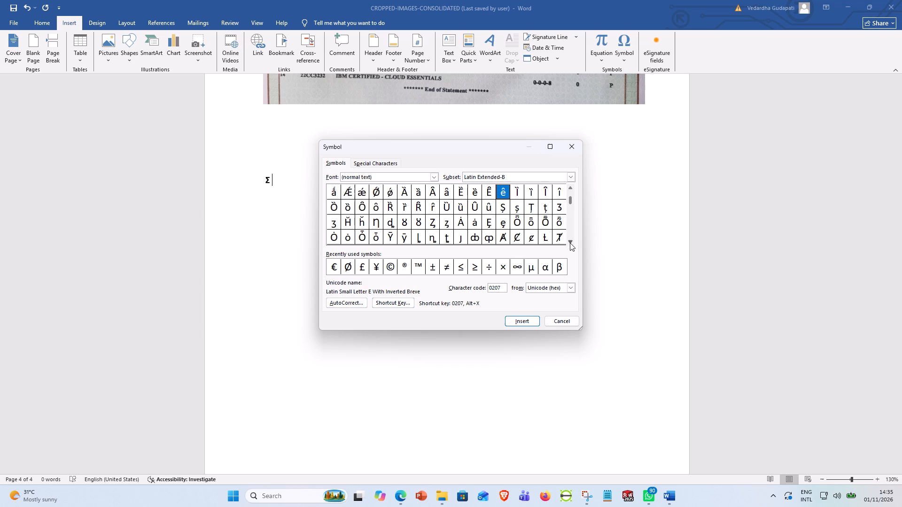
pyautogui.click(570, 243)
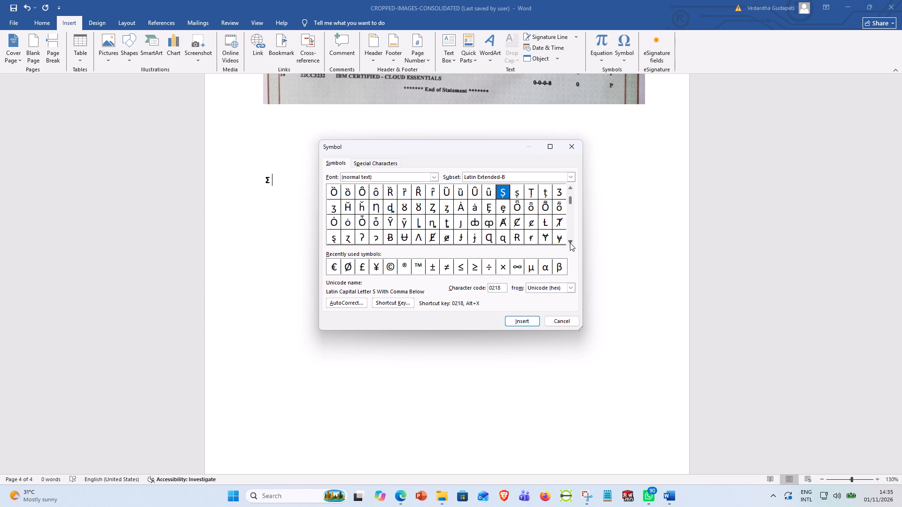
pyautogui.click(570, 243)
pyautogui.click(570, 243)
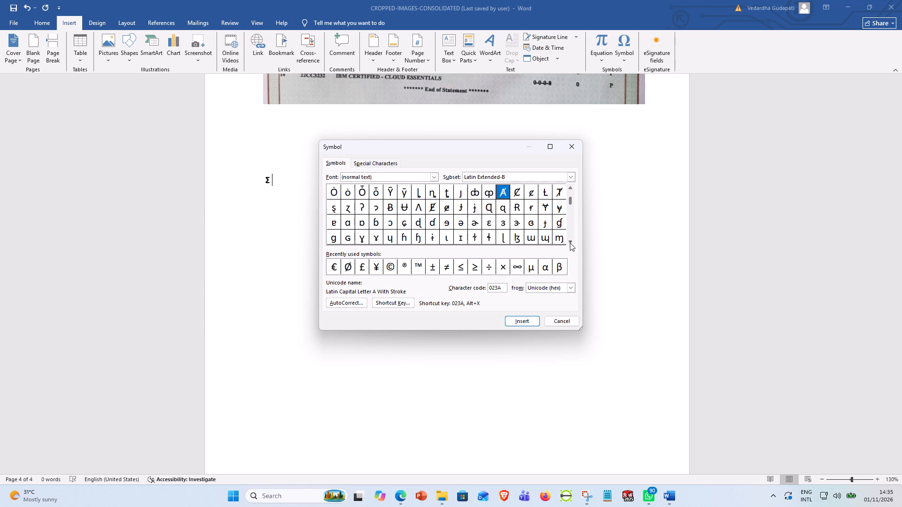
pyautogui.click(570, 243)
pyautogui.click(570, 243)
pyautogui.click(570, 243)
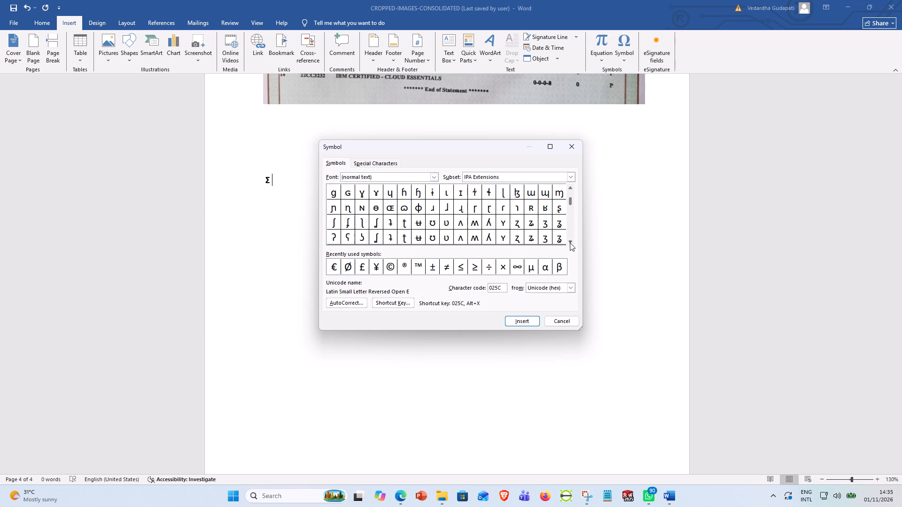
pyautogui.click(570, 243)
pyautogui.click(570, 243)
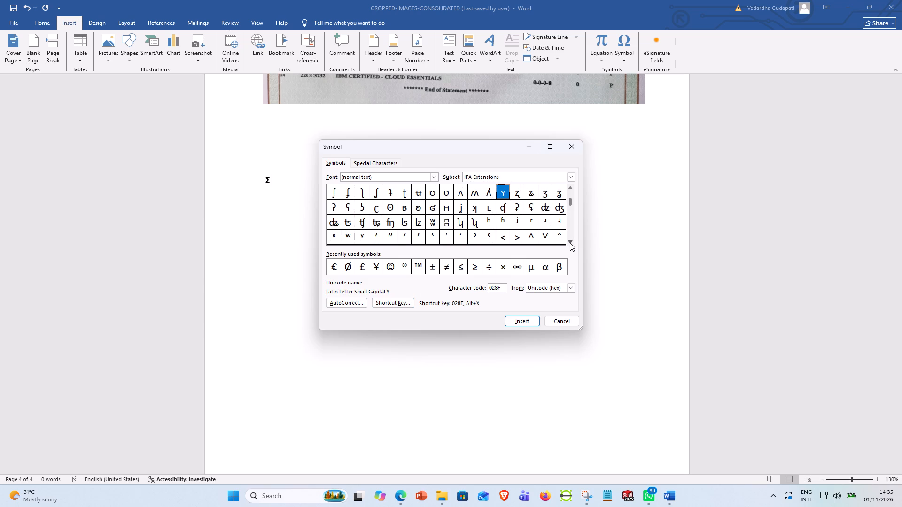
pyautogui.click(570, 243)
pyautogui.click(570, 243)
pyautogui.click(570, 243)
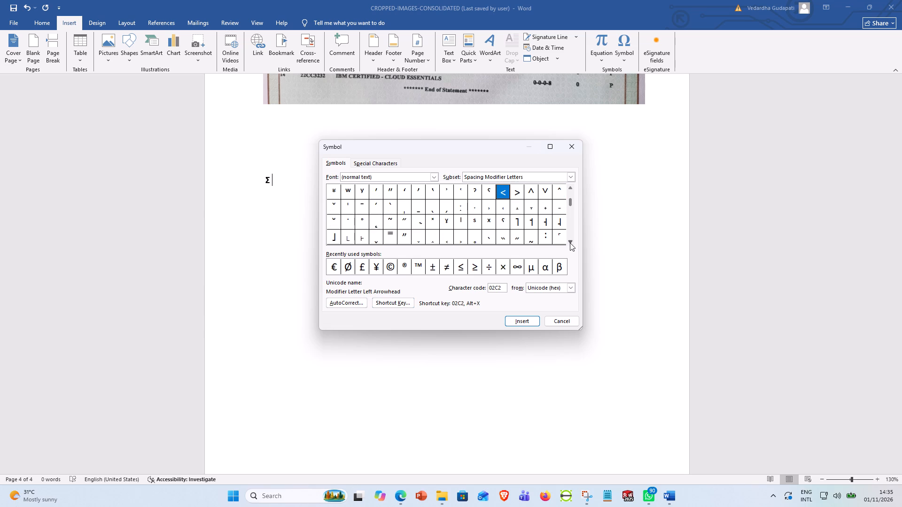
pyautogui.click(570, 243)
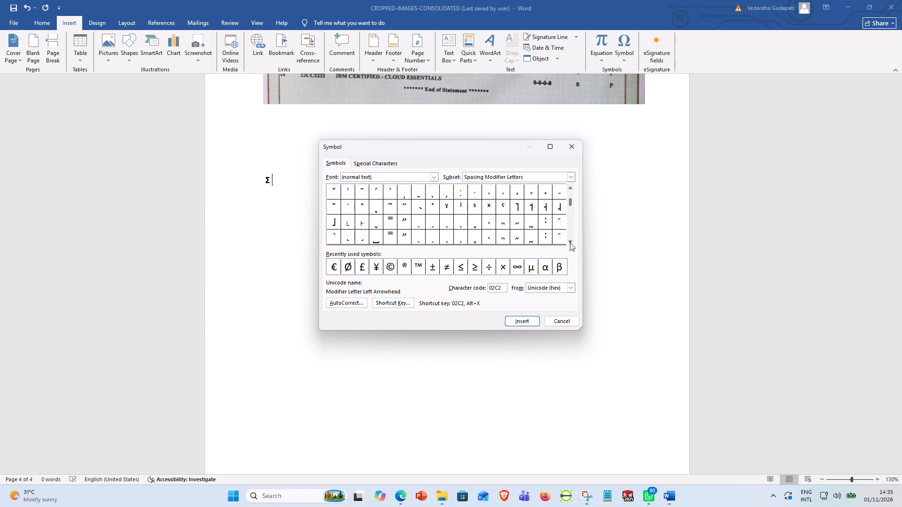
pyautogui.click(570, 243)
pyautogui.click(570, 243)
pyautogui.click(570, 243)
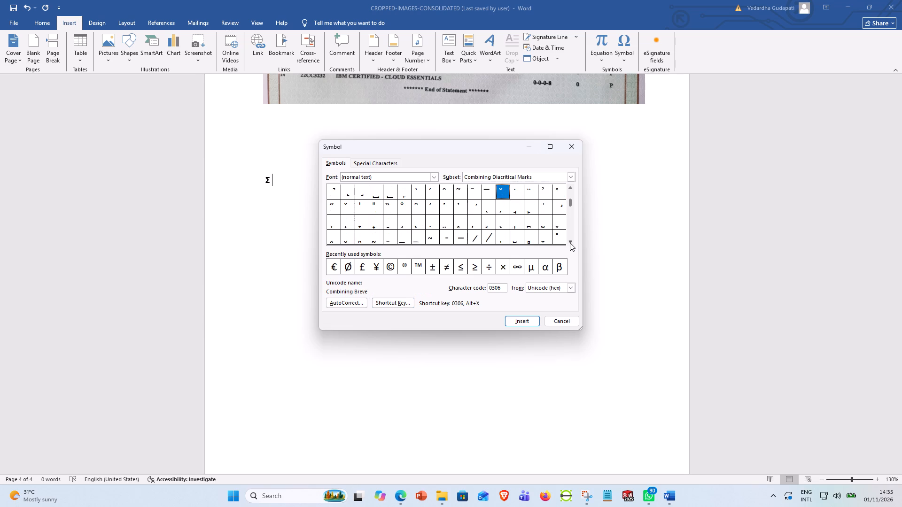
pyautogui.tripleClick(570, 243)
pyautogui.tripleClick(570, 243)
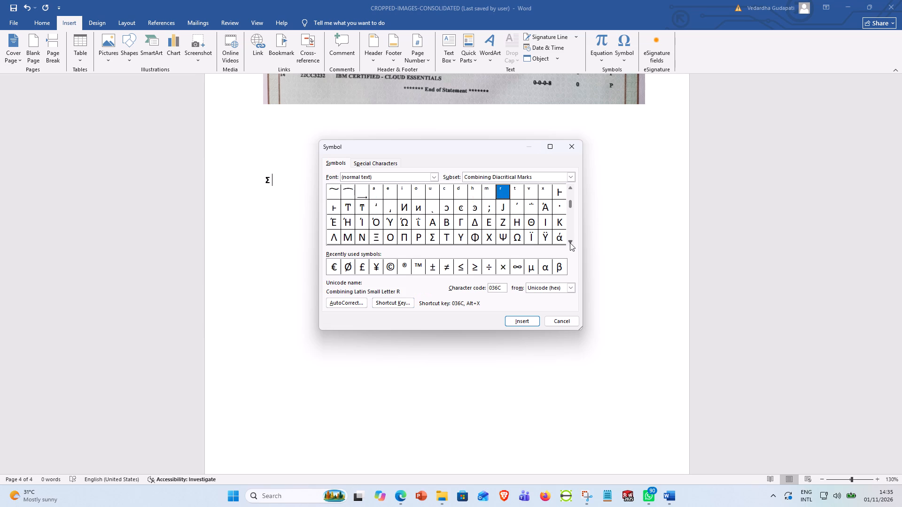
# Insert the Greek Capital Letter Sigma from the Greek and Coptic subset after the pasted Σ.
pyautogui.click(570, 243)
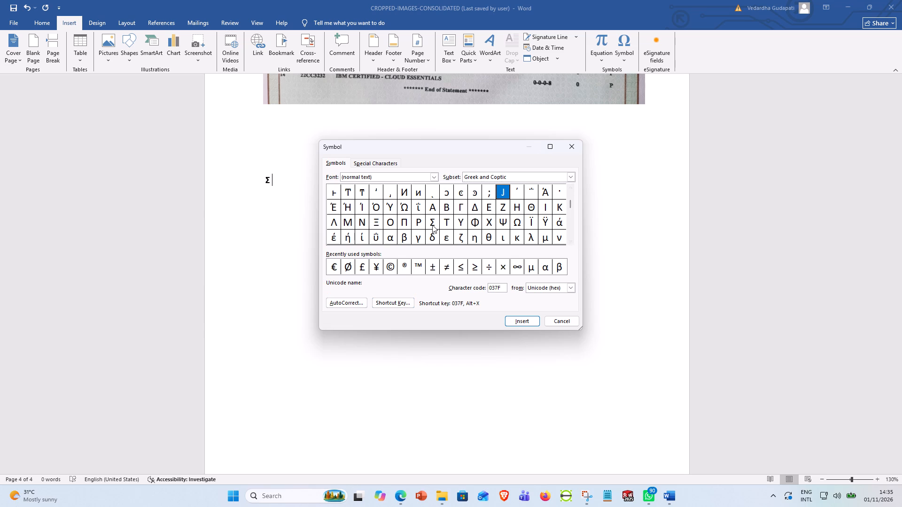
pyautogui.click(432, 225)
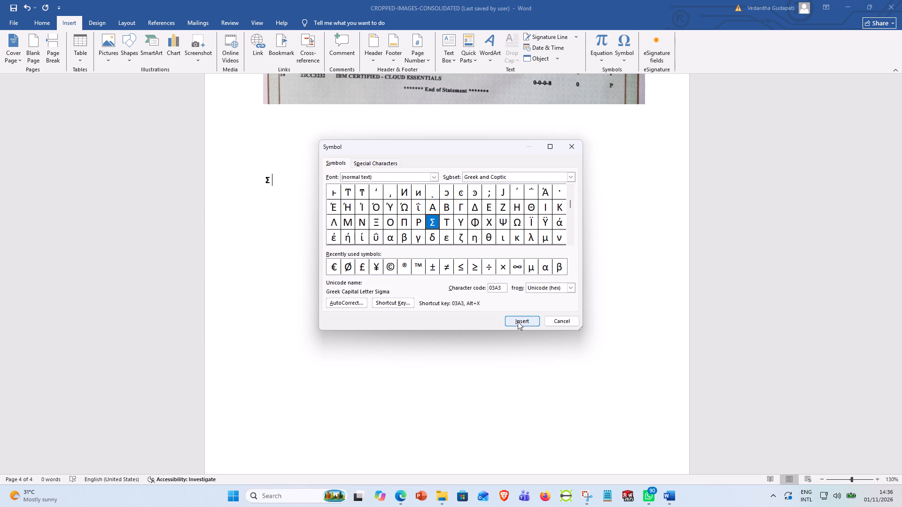
pyautogui.click(517, 321)
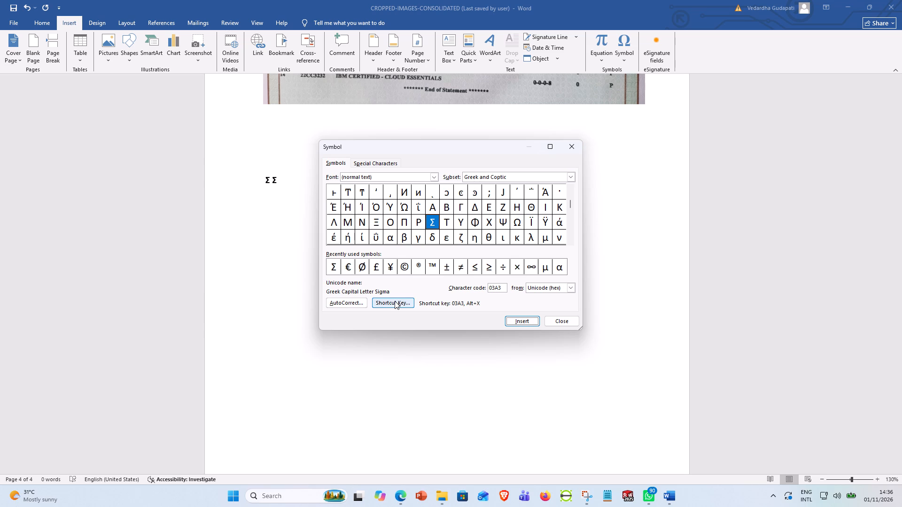
# Inspect the shortcut key settings and the character code of the capital sigma symbol.
pyautogui.click(395, 301)
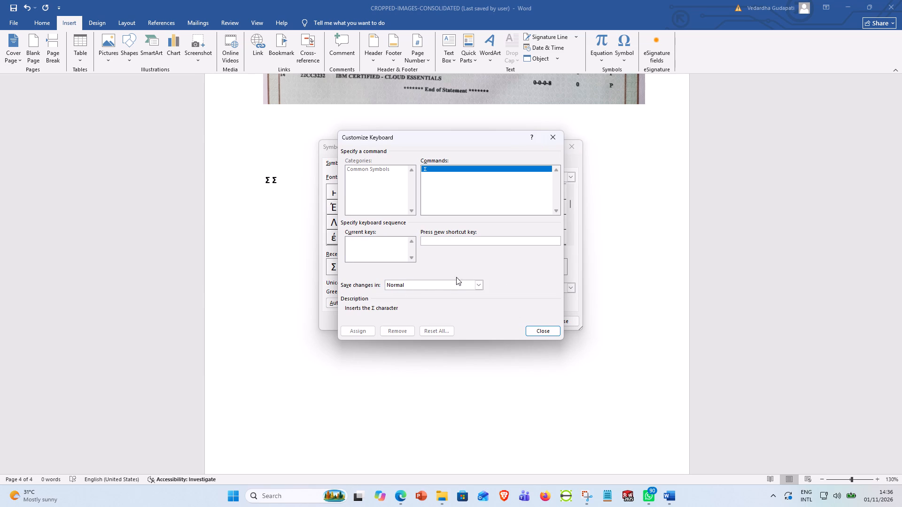
pyautogui.click(479, 284)
pyautogui.click(479, 284)
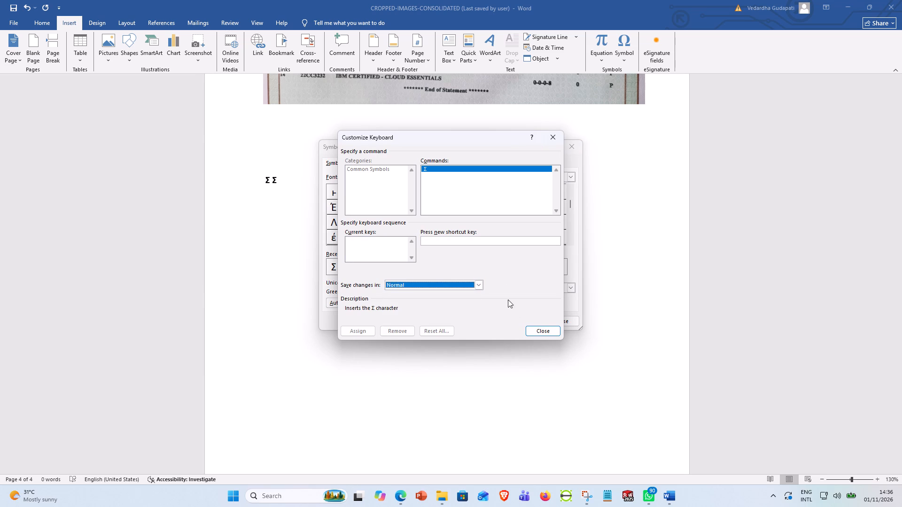
pyautogui.click(537, 330)
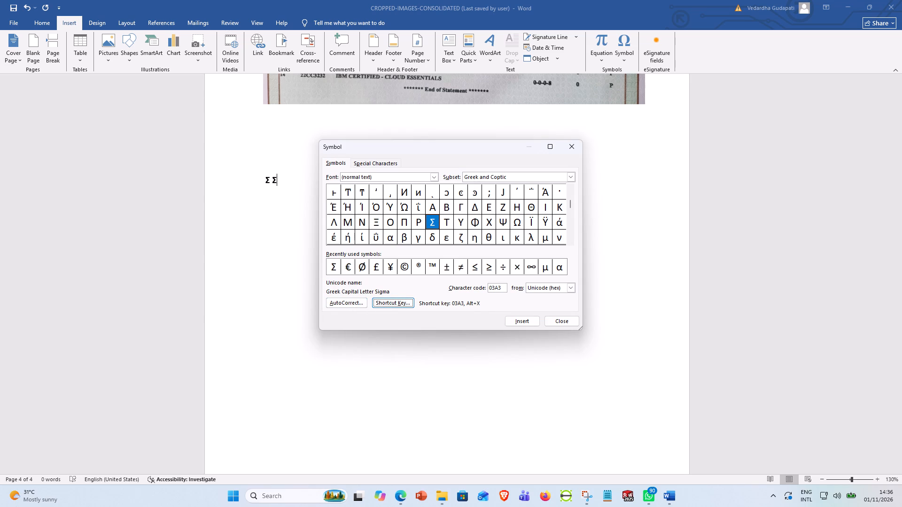
pyautogui.moveTo(504, 287); pyautogui.dragTo(484, 286)
pyautogui.moveTo(484, 286); pyautogui.dragTo(482, 286)
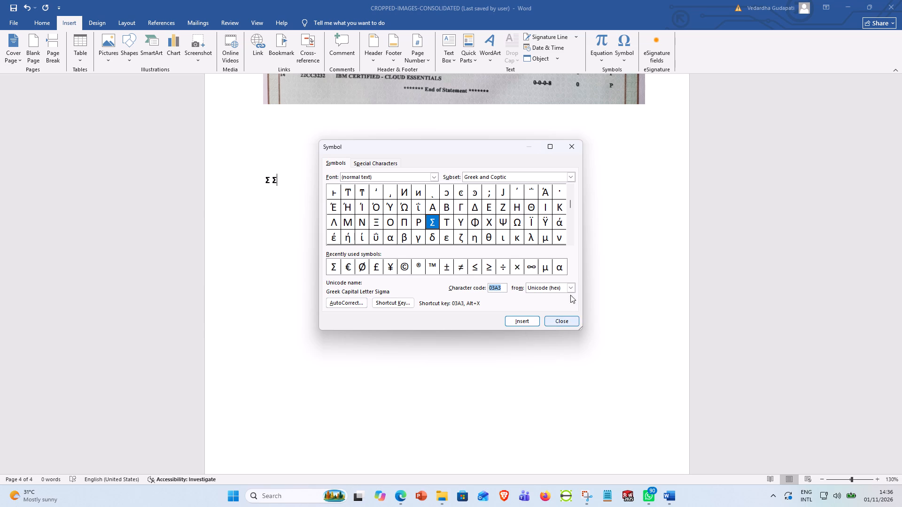
# Shrink the CROPPED-IMAGES-CONSOLIDATED window to a narrow, full-height window over the browser and close the Symbol dialog.
pyautogui.click(752, 149)
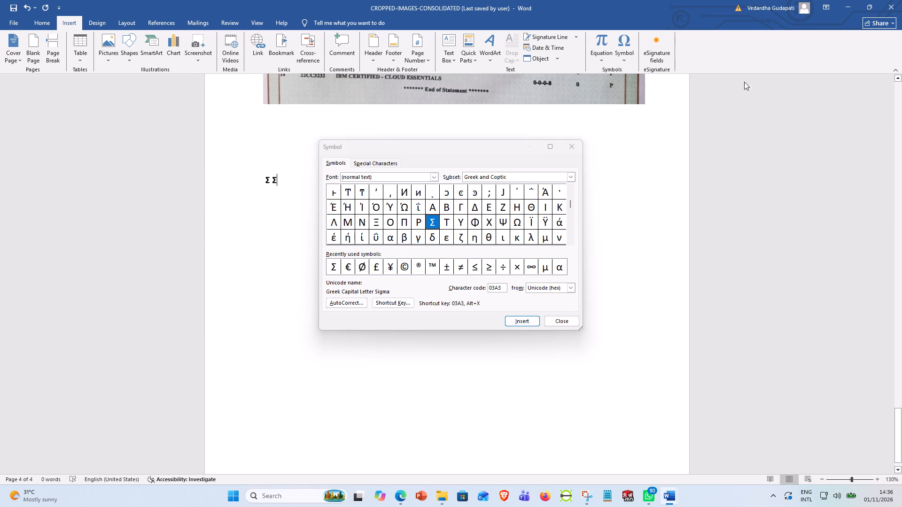
pyautogui.click(865, 9)
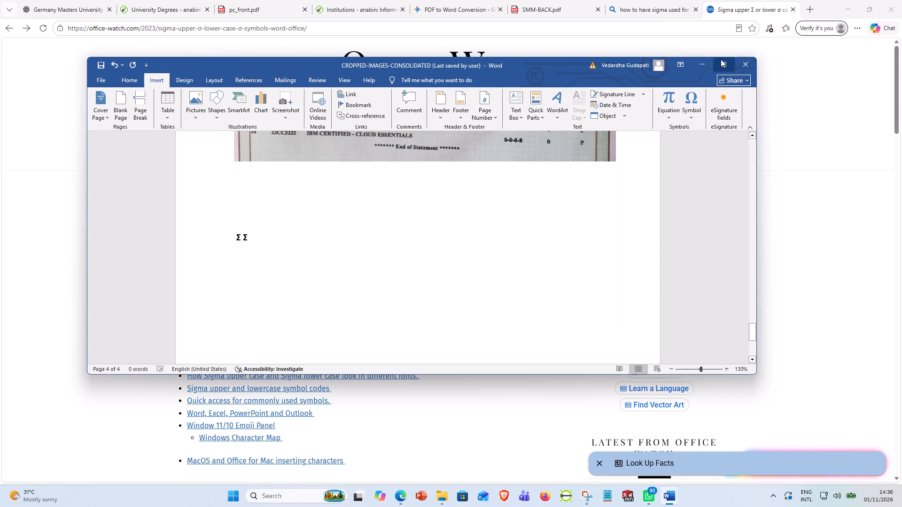
pyautogui.moveTo(758, 154); pyautogui.dragTo(458, 159)
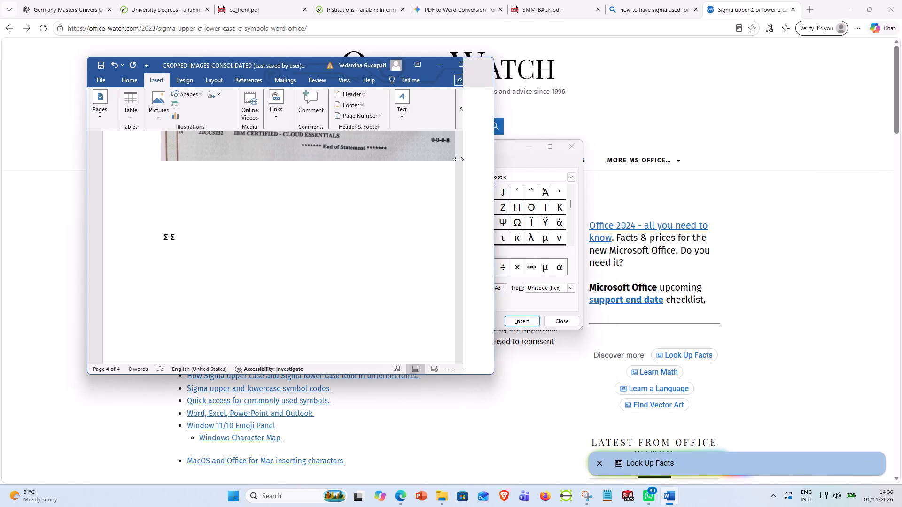
pyautogui.moveTo(458, 159); pyautogui.dragTo(390, 161)
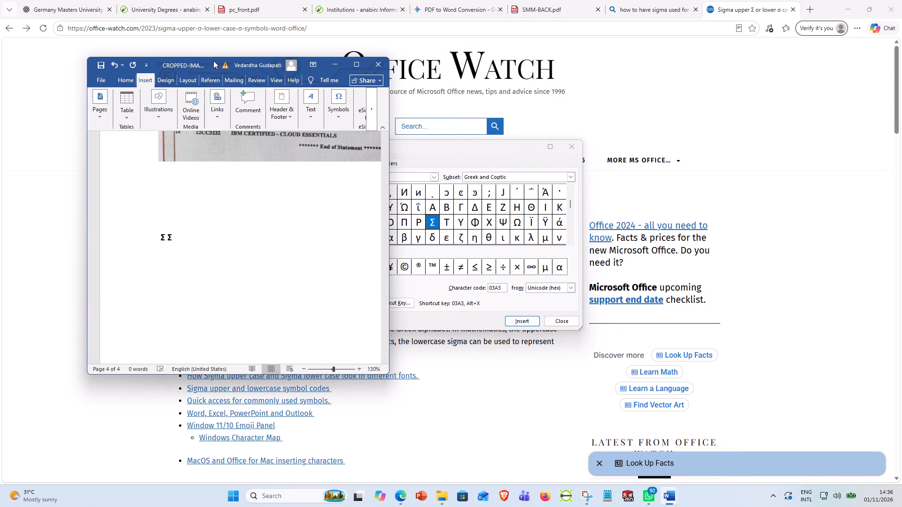
pyautogui.click(207, 56)
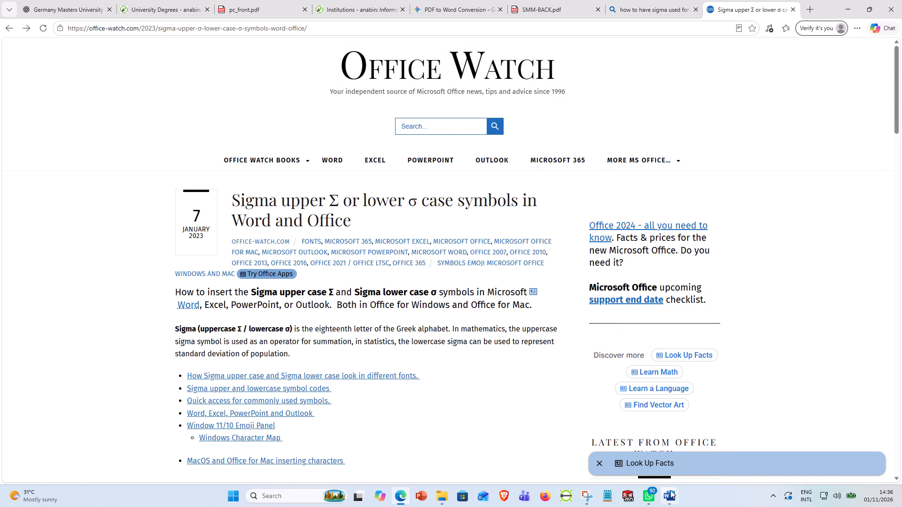
pyautogui.click(672, 494)
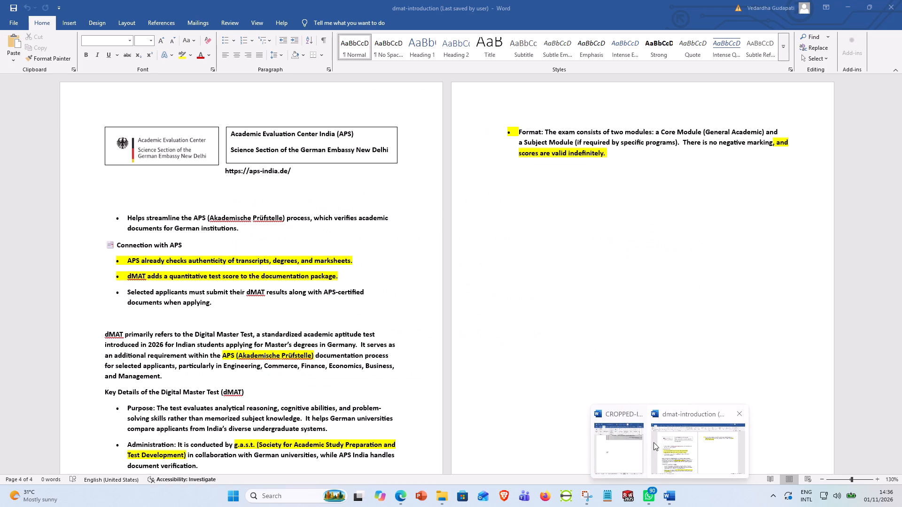
pyautogui.click(630, 441)
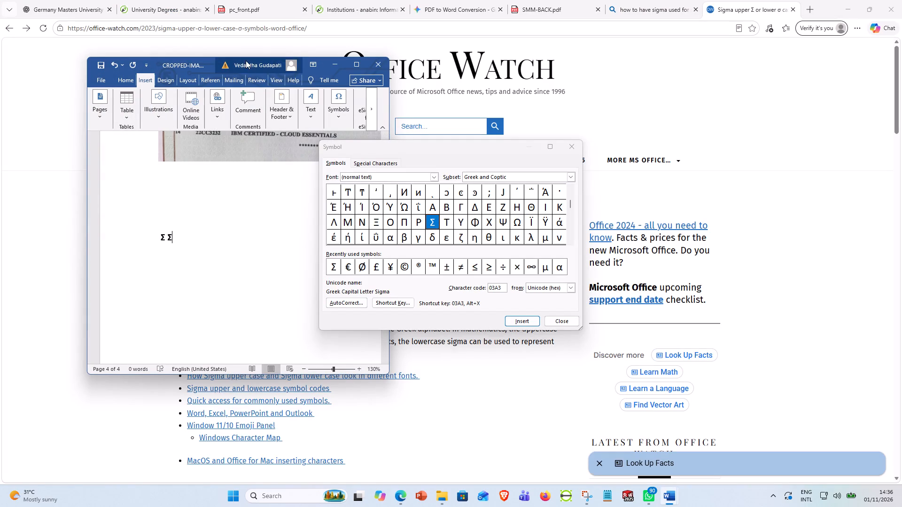
pyautogui.moveTo(206, 57); pyautogui.dragTo(211, 0)
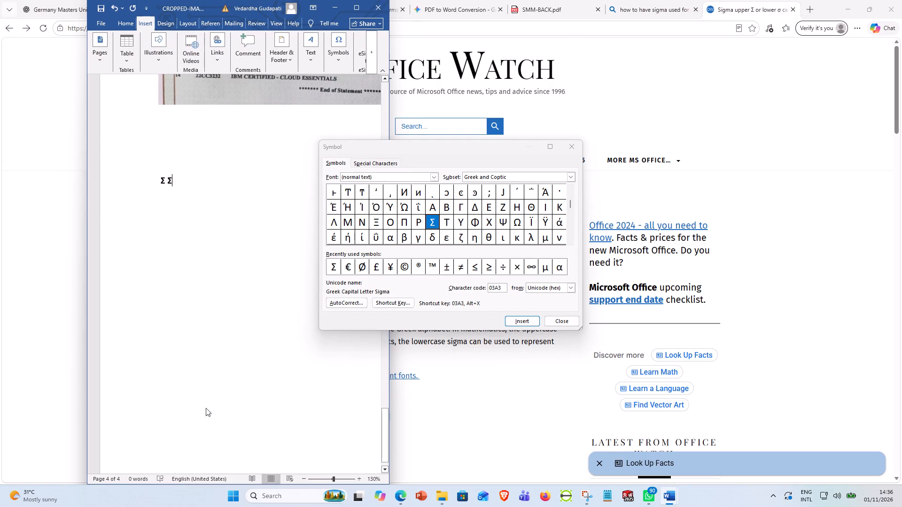
pyautogui.click(560, 323)
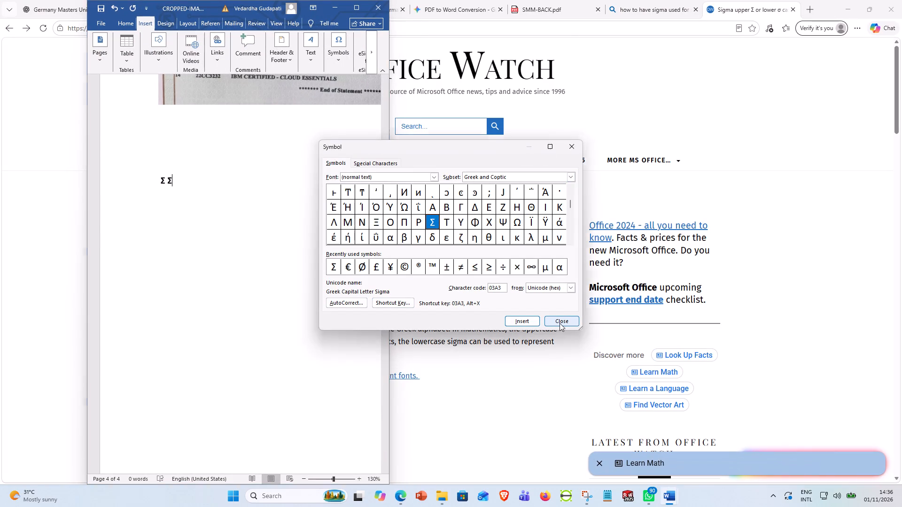
# Copy the SGPA formula and its explanation from SMM-BACK.pdf and paste them into the Word document on a new line below the sigma symbols.
pyautogui.click(562, 8)
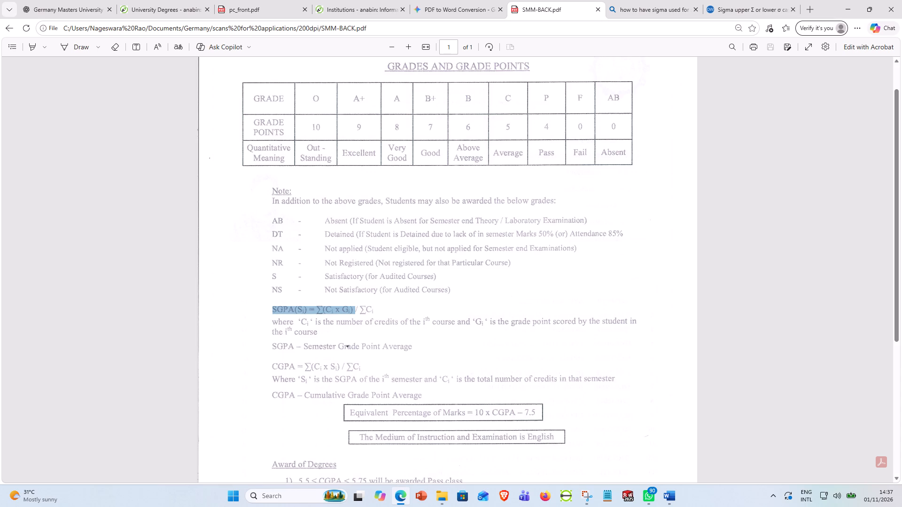
pyautogui.moveTo(411, 346); pyautogui.dragTo(267, 307)
pyautogui.rightClick(325, 309)
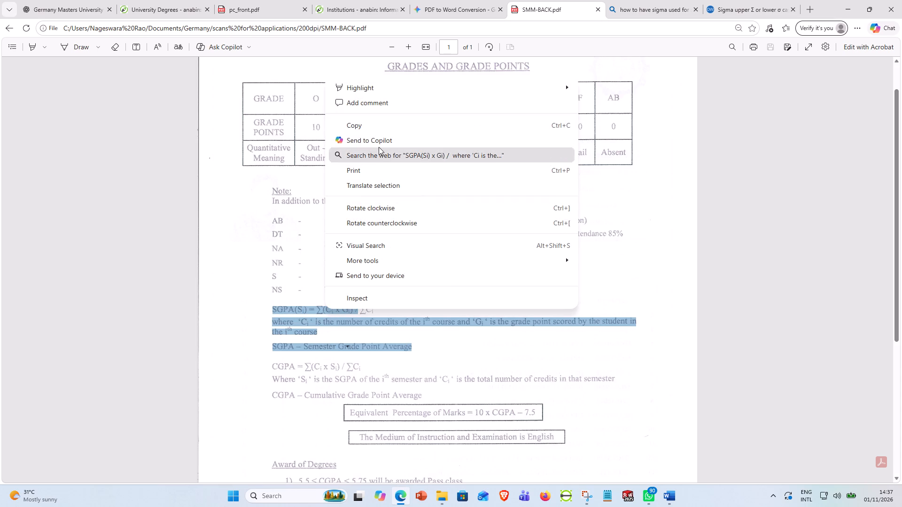
pyautogui.click(363, 126)
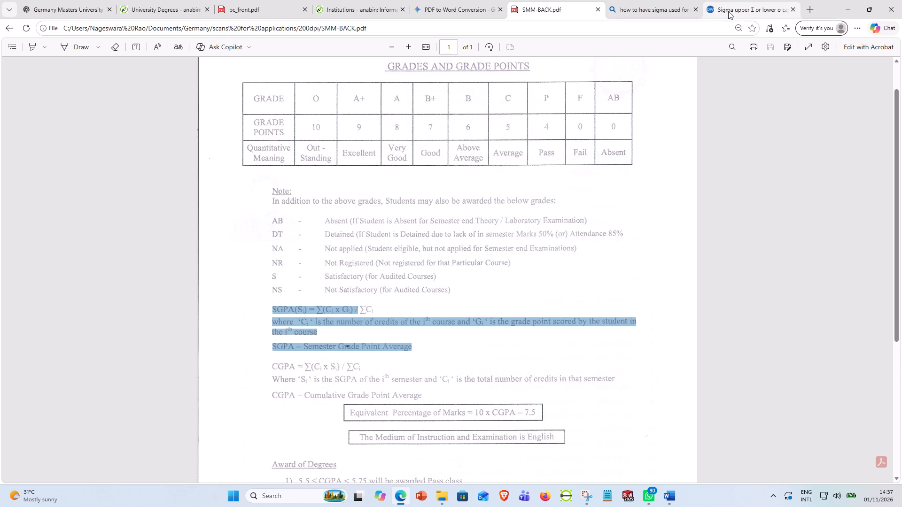
pyautogui.click(671, 501)
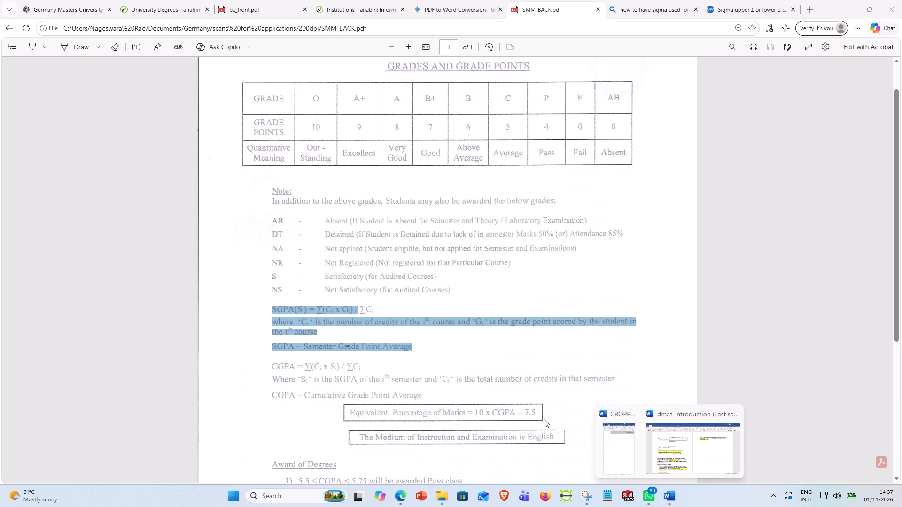
pyautogui.click(623, 450)
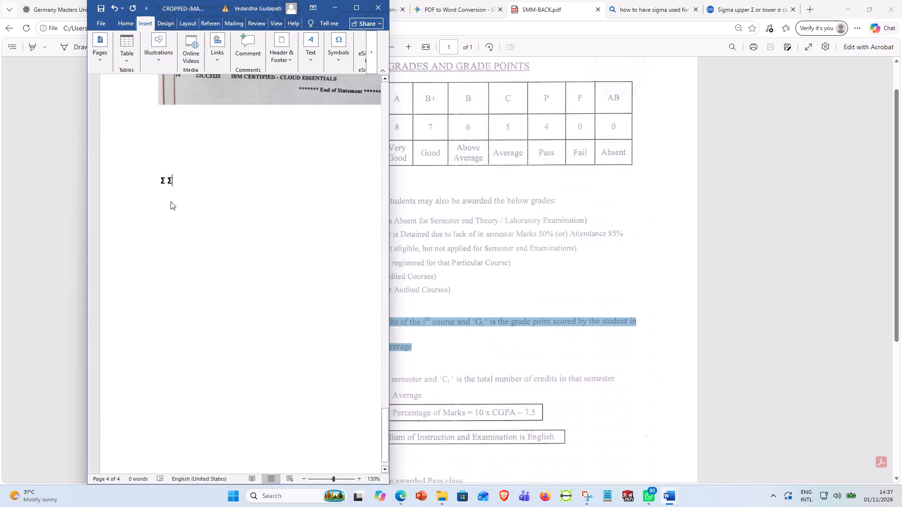
pyautogui.press('Return')
pyautogui.hotkey('ctrl', 'v')
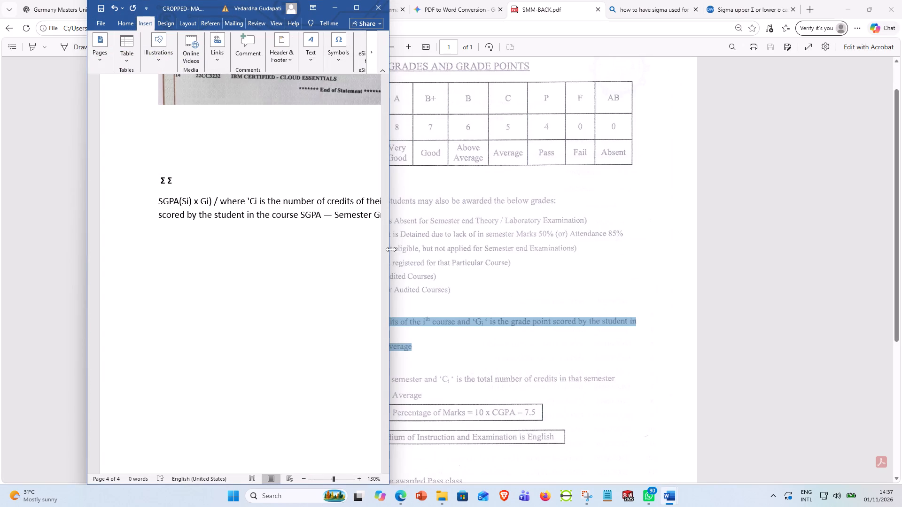
# Widen the Word window and arrange the browser window with SMM-BACK.pdf beside it so both are visible.
pyautogui.moveTo(391, 249); pyautogui.dragTo(486, 262)
pyautogui.click(866, 10)
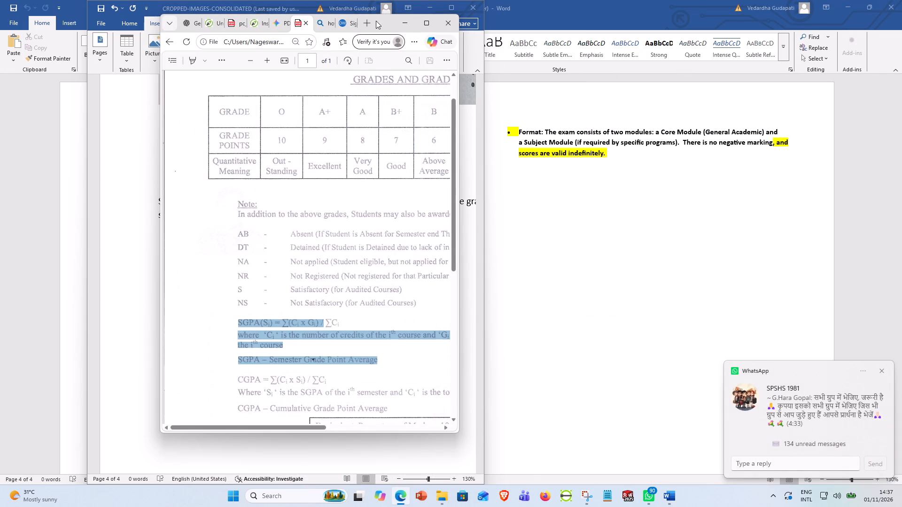
pyautogui.moveTo(377, 23); pyautogui.dragTo(717, 31)
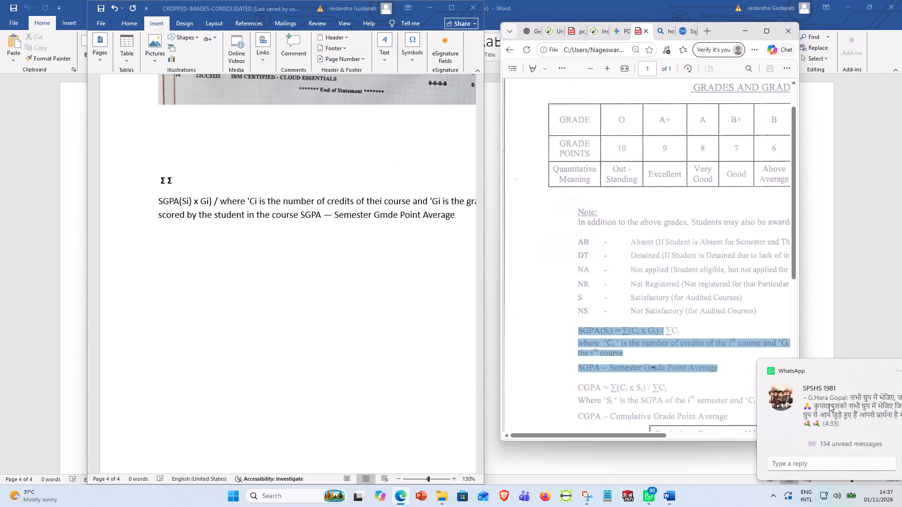
pyautogui.moveTo(800, 440); pyautogui.dragTo(891, 468)
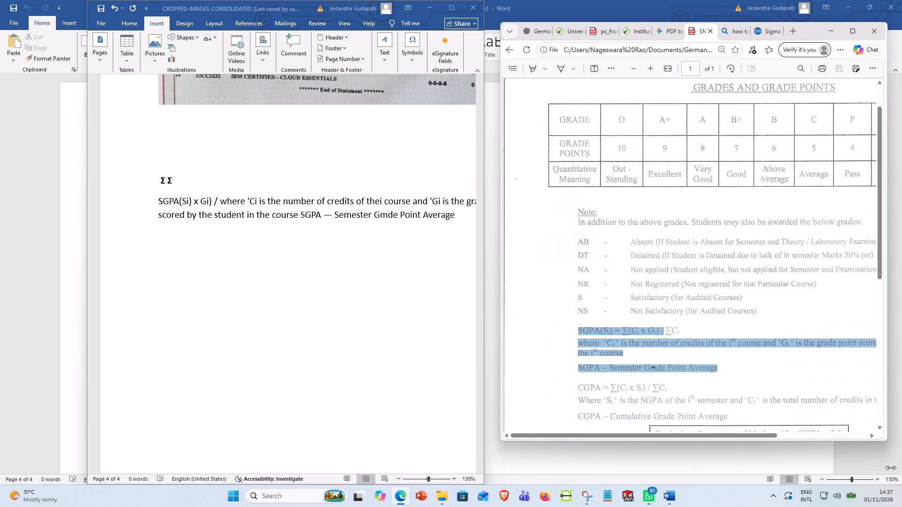
pyautogui.moveTo(891, 468); pyautogui.dragTo(901, 470)
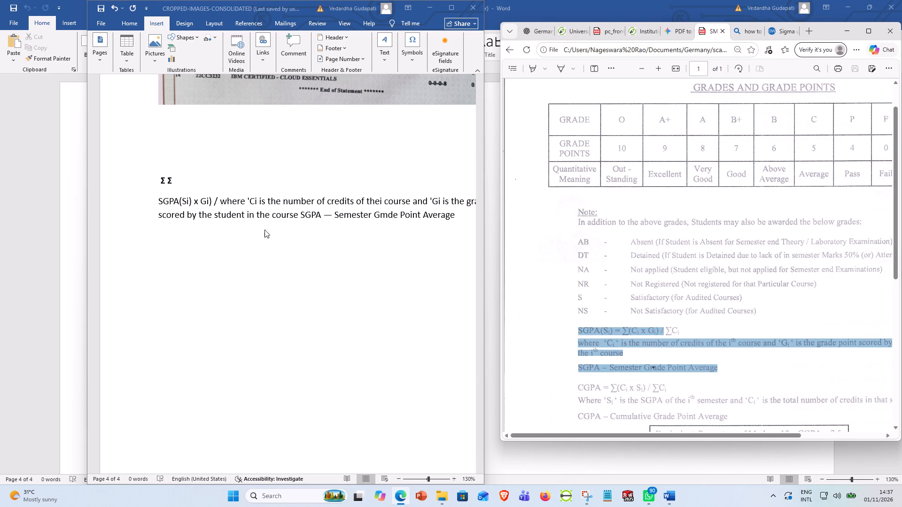
# Insert "= Σ (Ci" before "x Gi)" in the pasted SGPA(Si) formula, reusing a sigma from the line above.
pyautogui.click(192, 201)
pyautogui.click(193, 200)
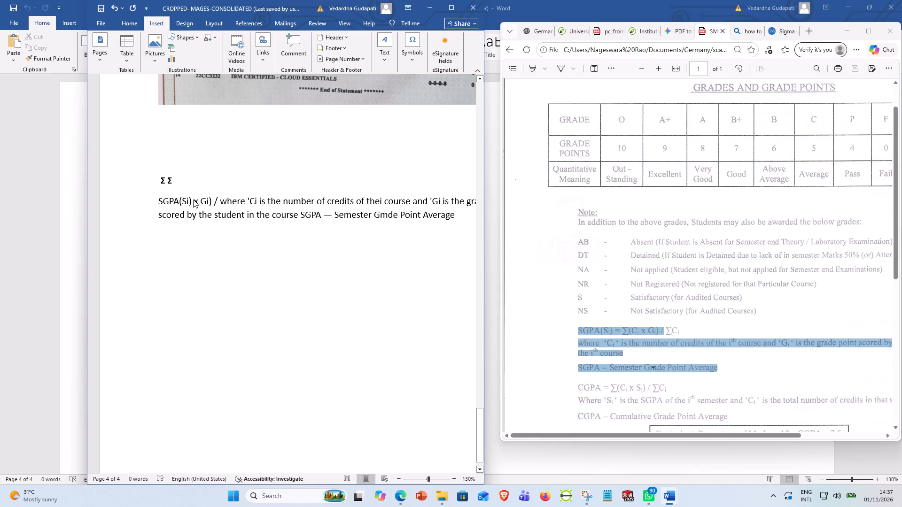
pyautogui.write('=')
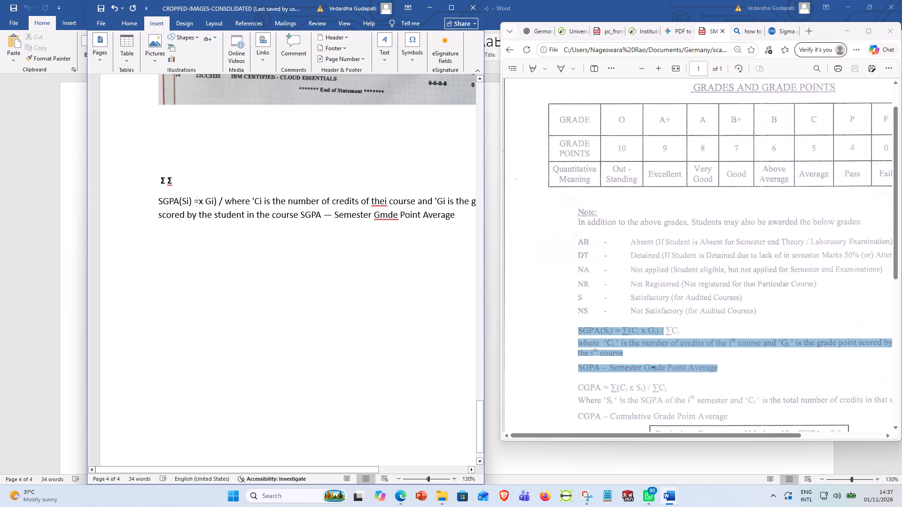
pyautogui.press('space')
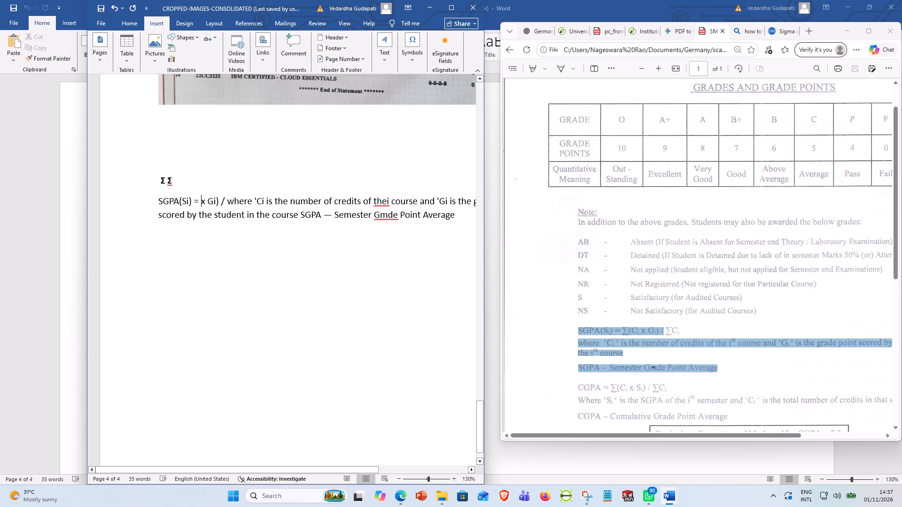
pyautogui.moveTo(176, 180); pyautogui.dragTo(168, 181)
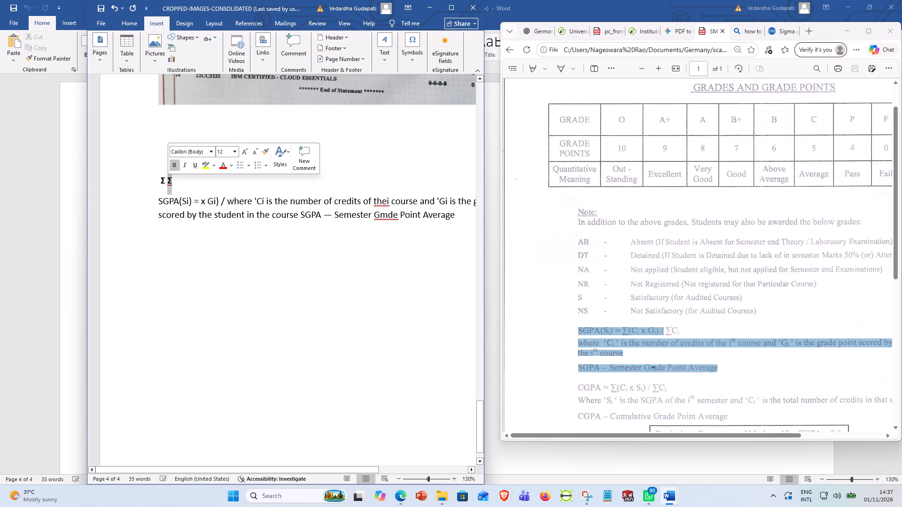
pyautogui.hotkey('ctrl', 'c')
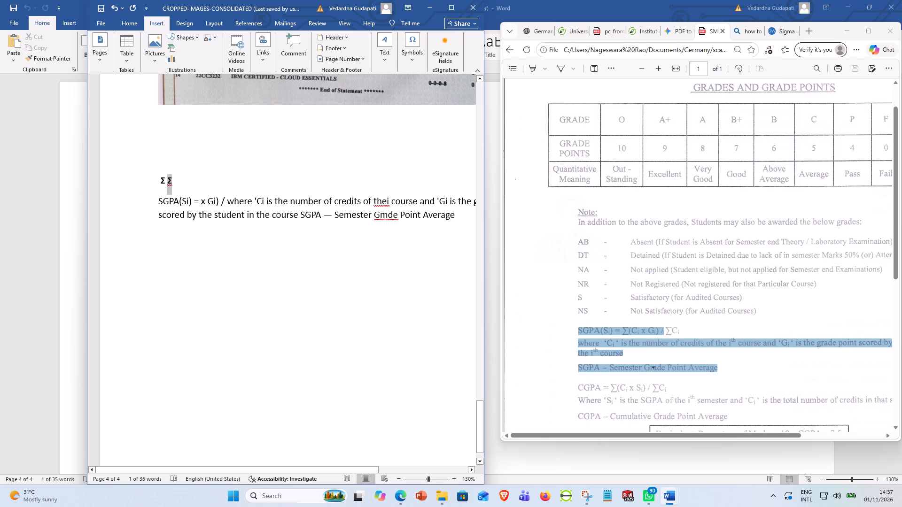
pyautogui.click(200, 202)
pyautogui.hotkey('ctrl', 'v')
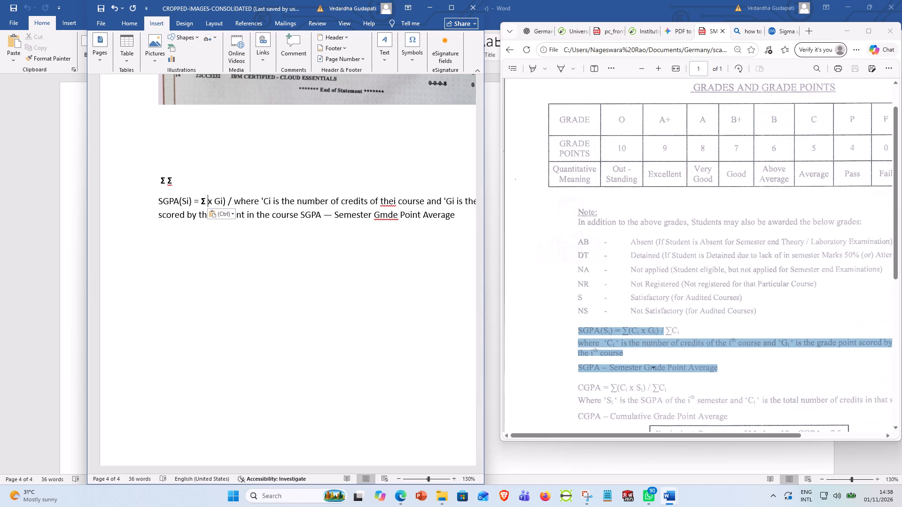
pyautogui.hotkey('shift', '(')
pyautogui.hotkey('shift', 'c')
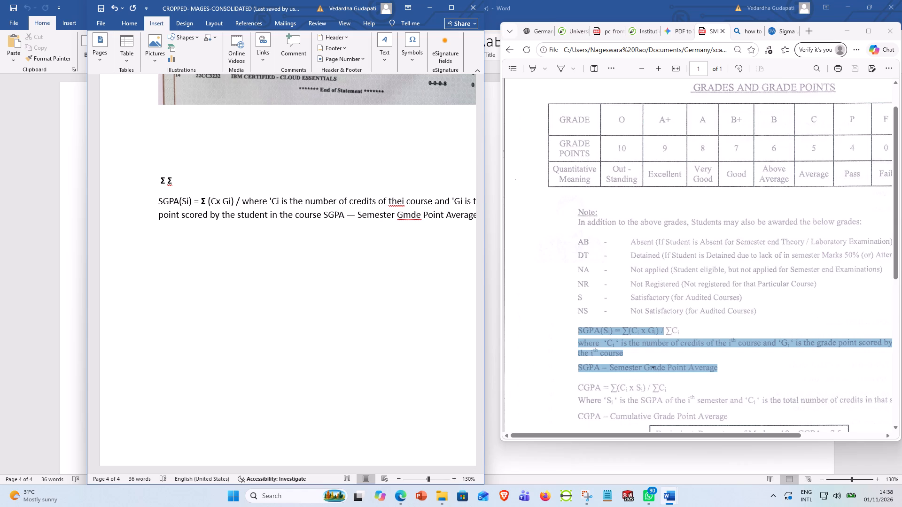
pyautogui.press('i')
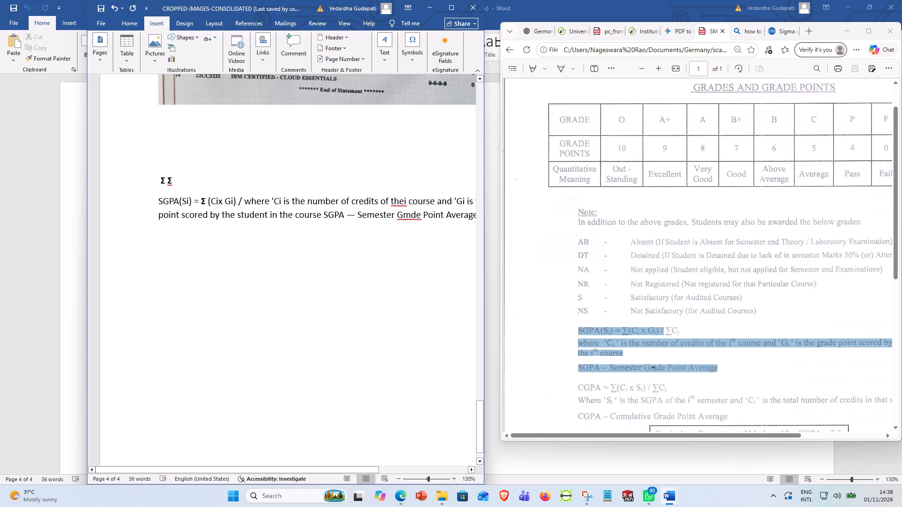
# Complete the SGPA formula's denominator by adding a copied sigma and "Ci" after the slash.
pyautogui.click(244, 200)
pyautogui.moveTo(175, 180); pyautogui.dragTo(168, 181)
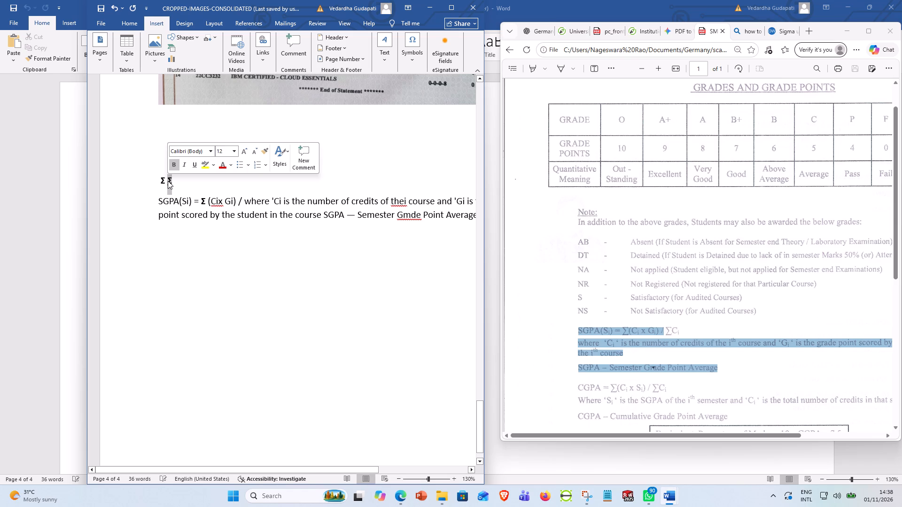
pyautogui.hotkey('ctrl', 'c')
pyautogui.click(243, 201)
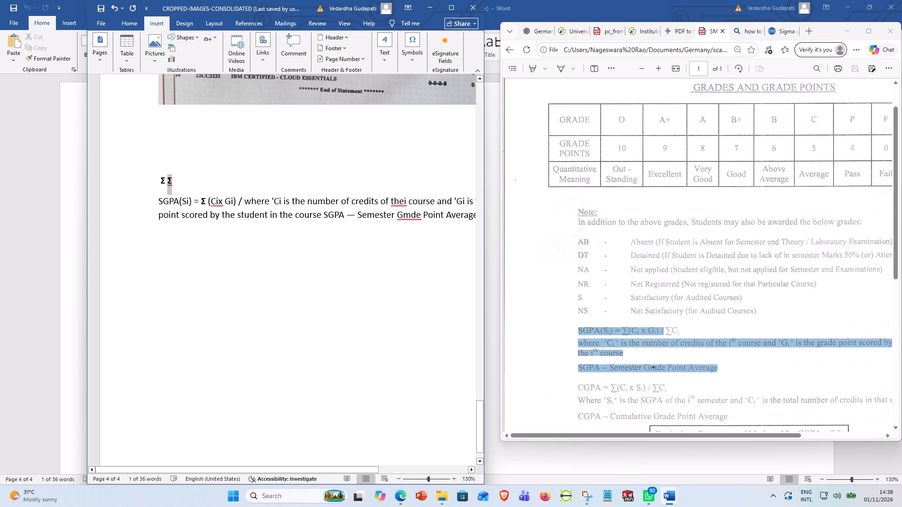
pyautogui.hotkey('ctrl', 'v')
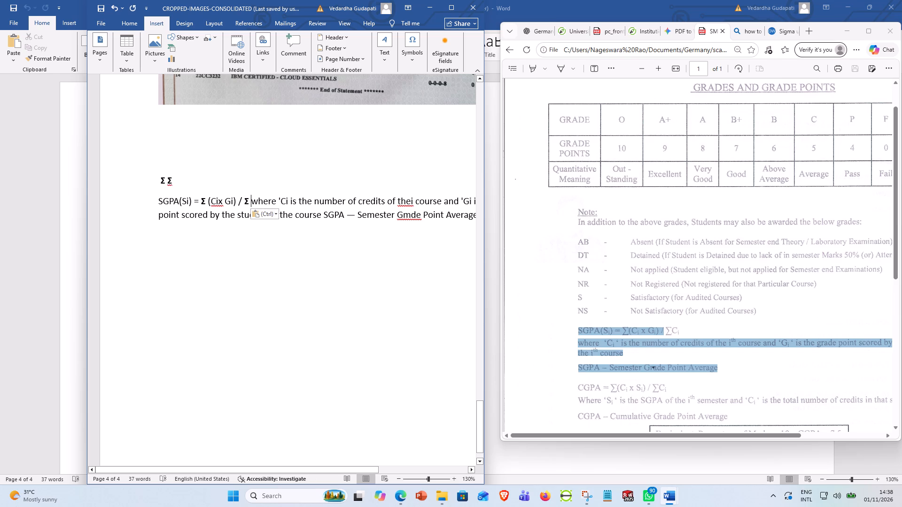
pyautogui.write('Ci')
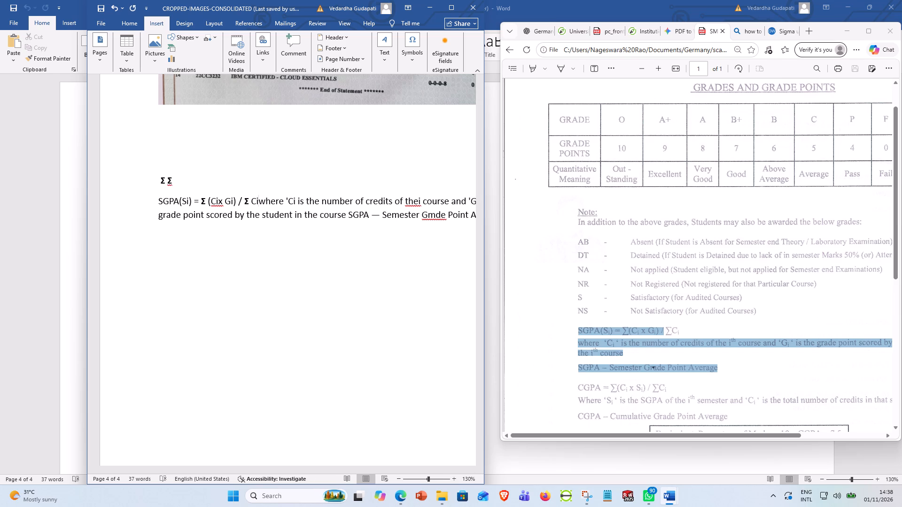
# Put the explanation starting with "where" and the definition starting with "SGPA —" on separate lines below the formula.
pyautogui.press('Return')
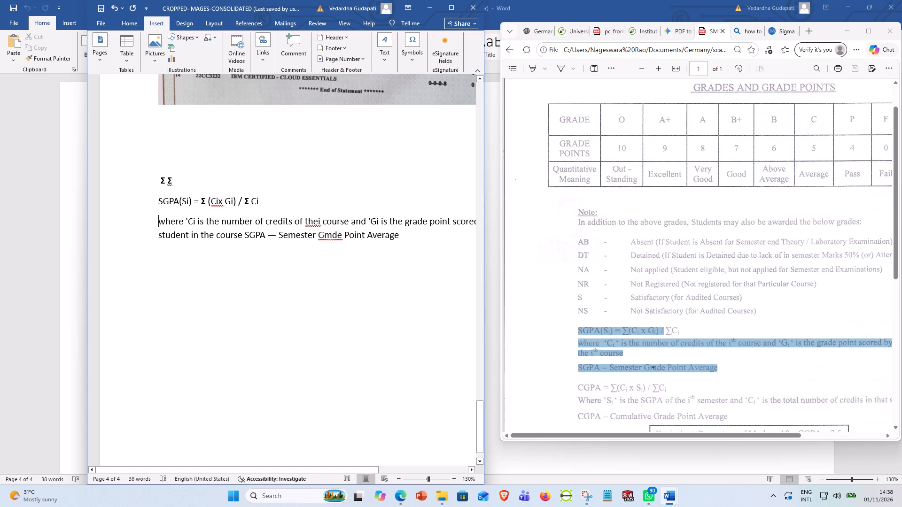
pyautogui.click(244, 235)
pyautogui.press('Return')
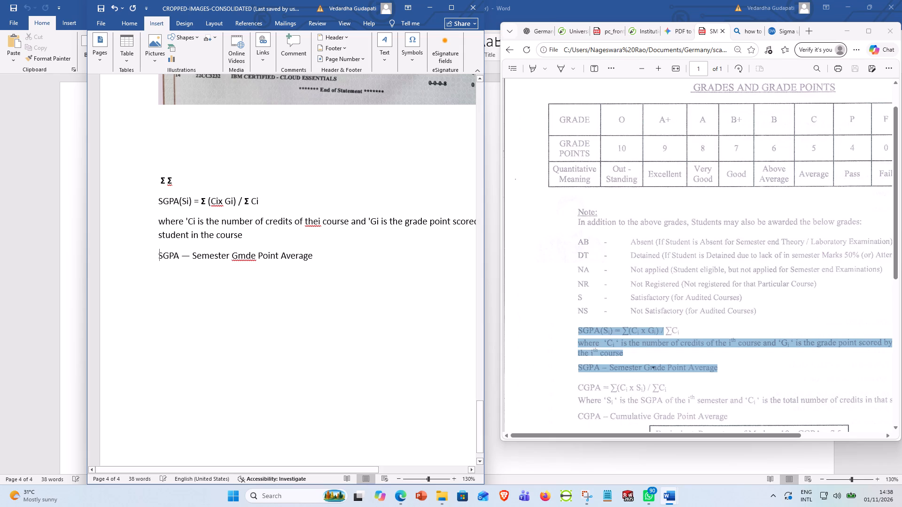
pyautogui.click(340, 244)
# Correct "Gmde" to "Grade" in the SGPA definition line.
pyautogui.click(244, 254)
pyautogui.press('BackSpace')
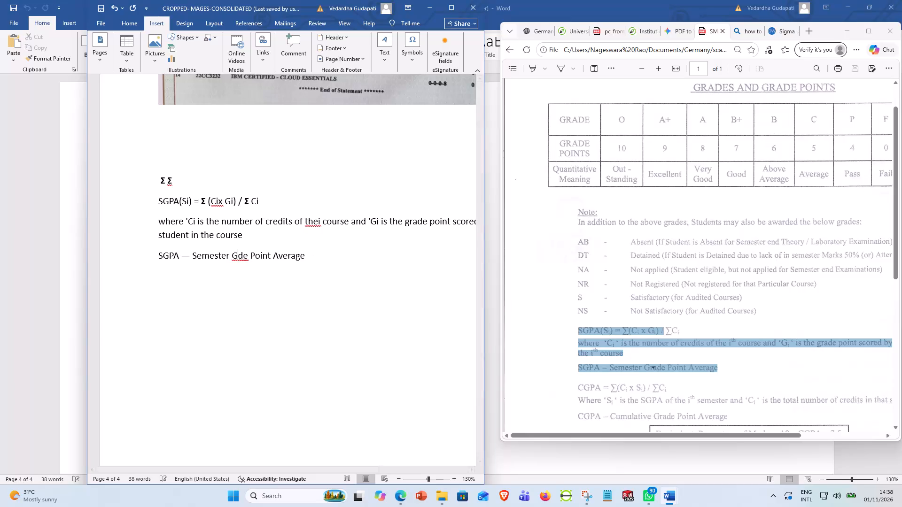
pyautogui.press('r')
pyautogui.press('a')
pyautogui.click(241, 287)
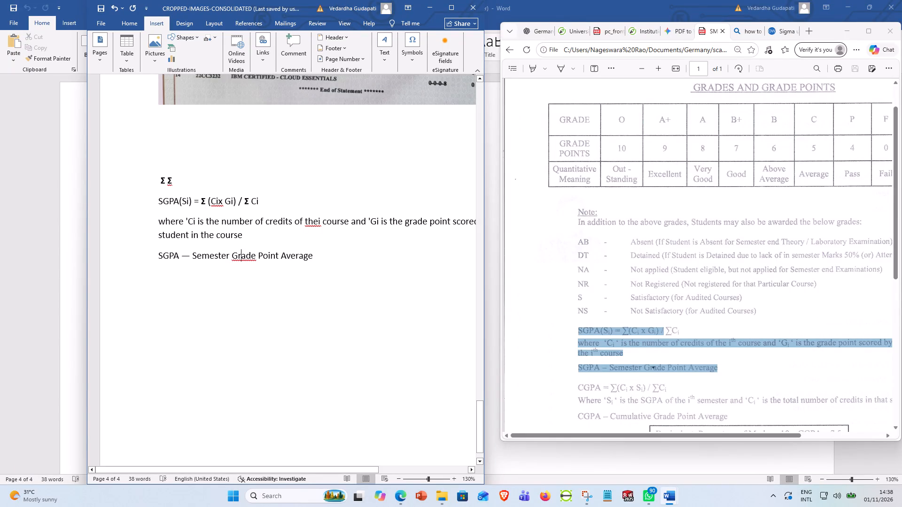
# Separate "thei" into "the i" in the explanation line and add "th" after the i.
pyautogui.click(319, 221)
pyautogui.press('space')
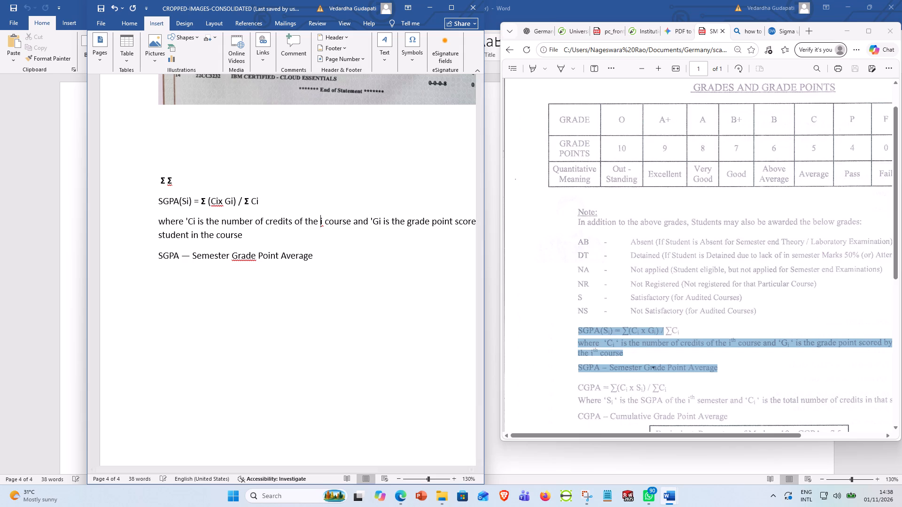
pyautogui.click(327, 217)
pyautogui.click(325, 216)
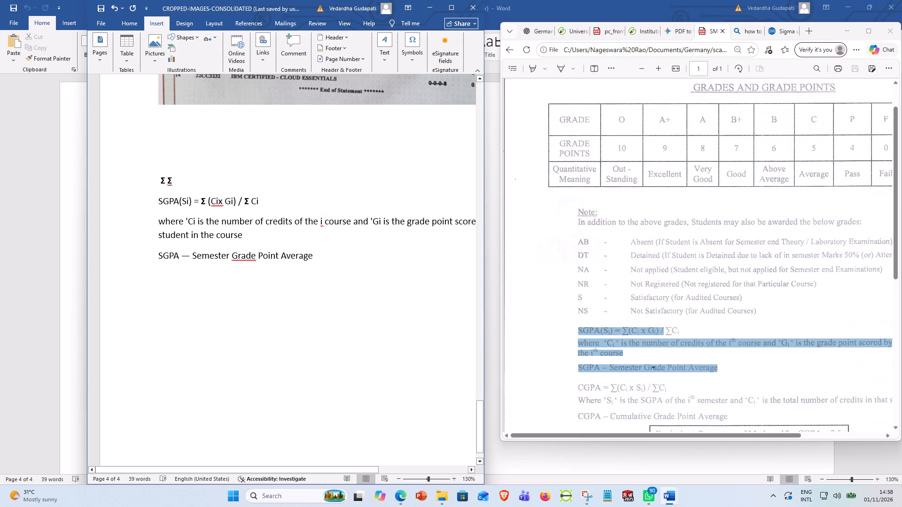
pyautogui.press('Left')
pyautogui.press('space')
pyautogui.write('th')
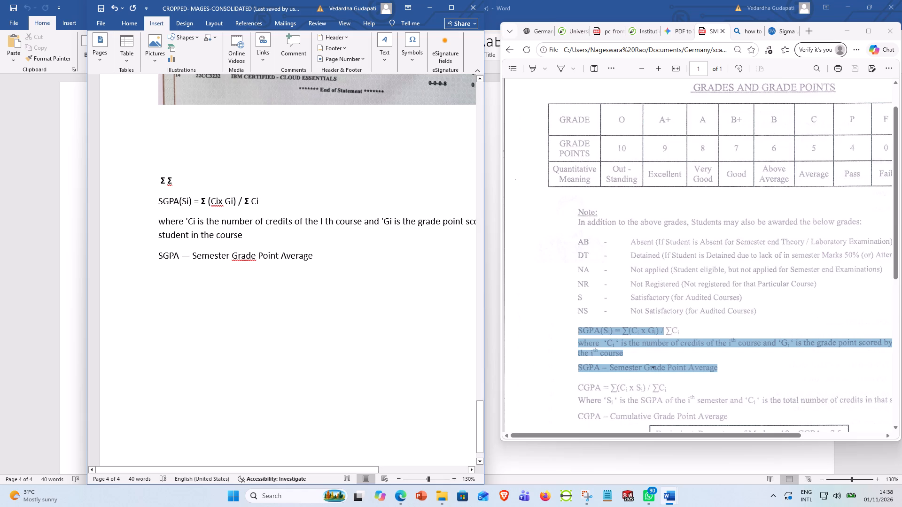
# Replace the G of 'Gi in the explanation line with "C" followed by a space.
pyautogui.click(389, 220)
pyautogui.press('BackSpace')
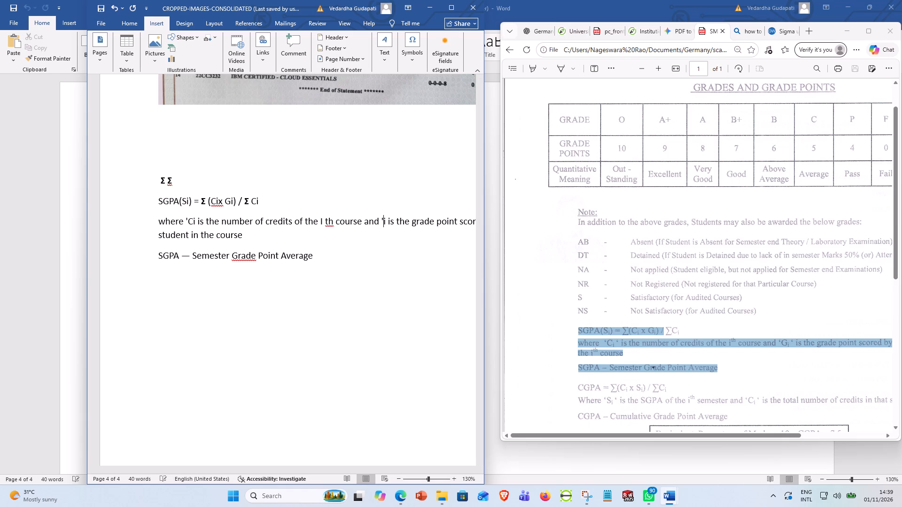
pyautogui.hotkey('shift', 'v')
pyautogui.press('BackSpace')
pyautogui.hotkey('shift', 'c')
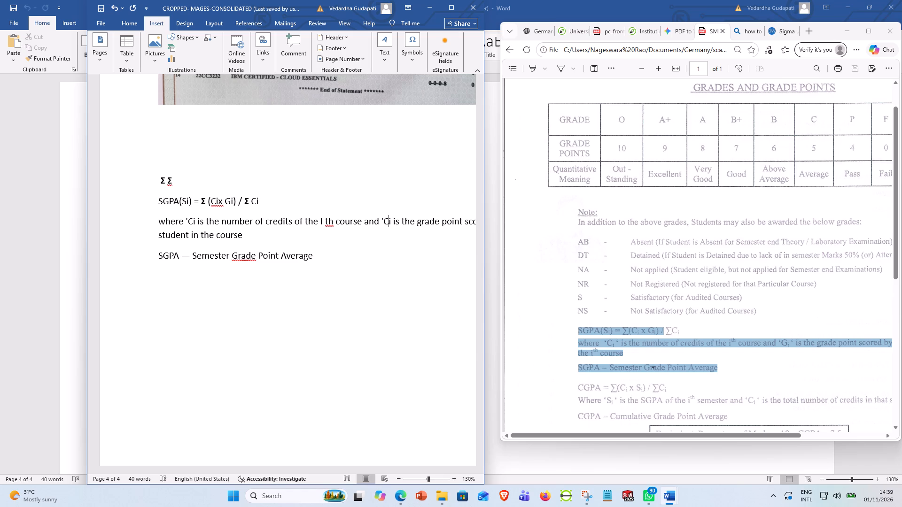
pyautogui.press('space')
# Widen the Word window so the complete explanation lines fit beside SMM-BACK.pdf.
pyautogui.scroll(-1, 676, 346)
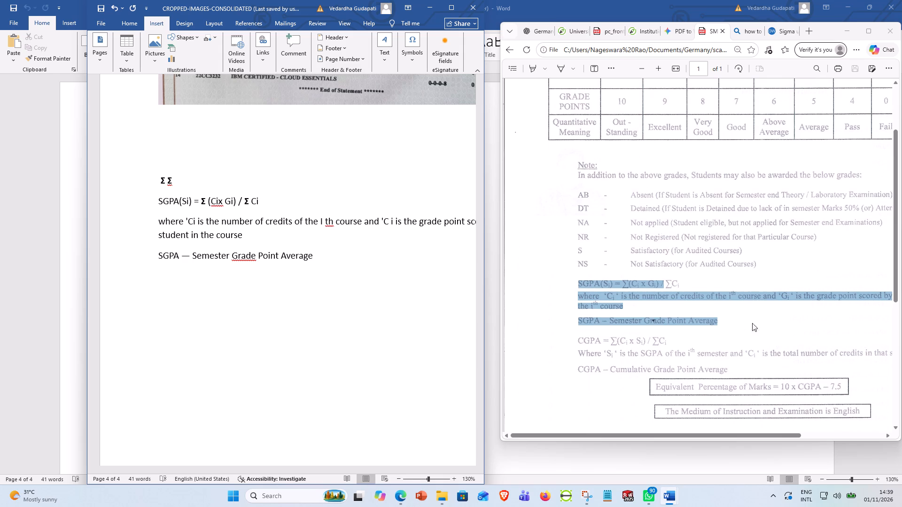
pyautogui.moveTo(724, 436); pyautogui.dragTo(731, 437)
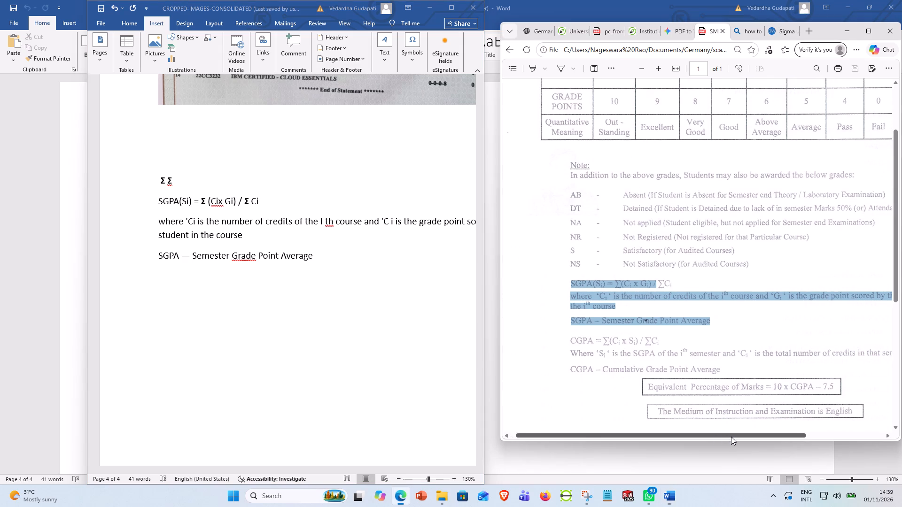
pyautogui.moveTo(731, 437); pyautogui.dragTo(776, 436)
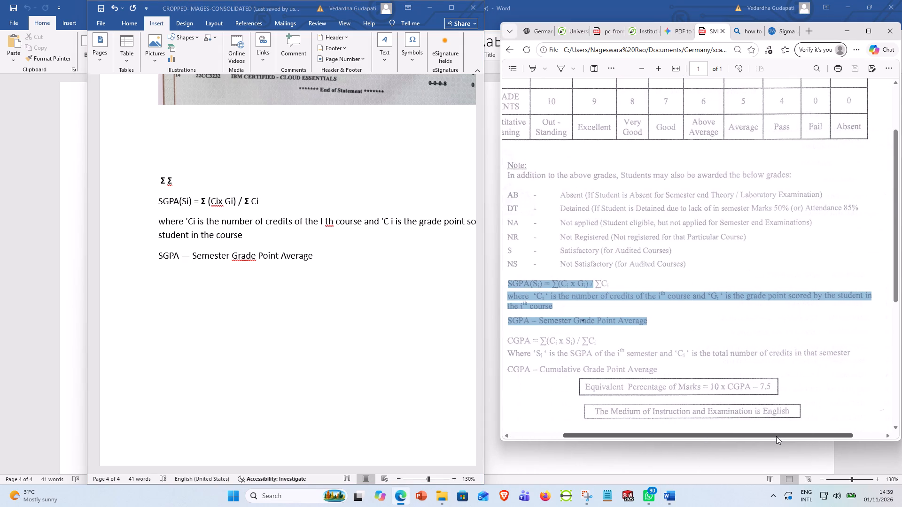
pyautogui.moveTo(776, 436); pyautogui.dragTo(776, 436)
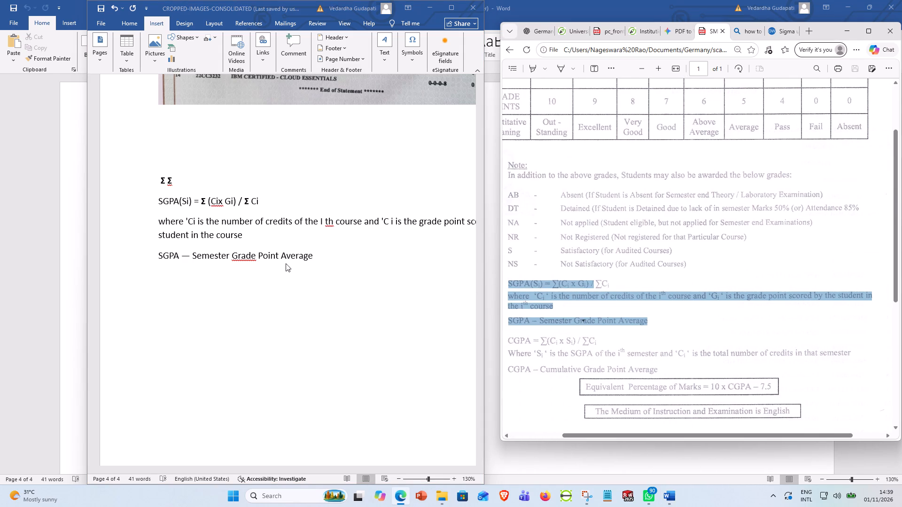
pyautogui.click(88, 204)
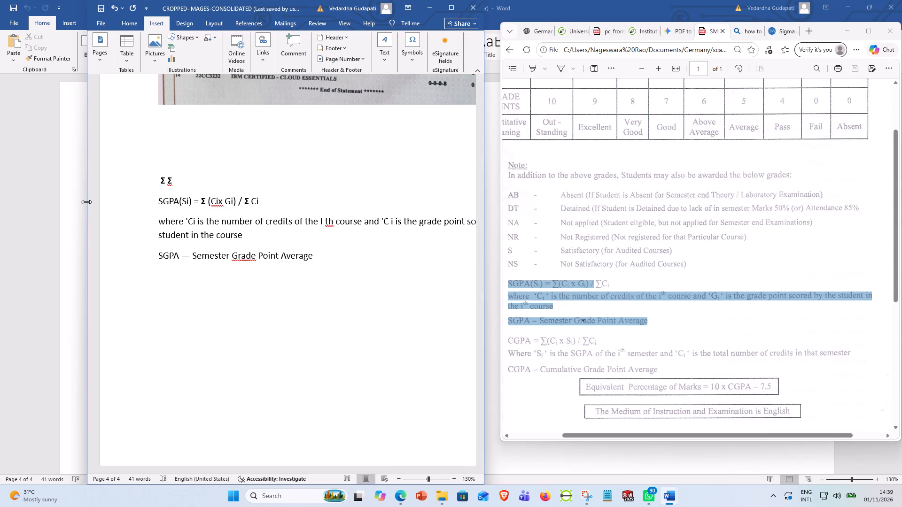
pyautogui.moveTo(86, 202); pyautogui.dragTo(0, 206)
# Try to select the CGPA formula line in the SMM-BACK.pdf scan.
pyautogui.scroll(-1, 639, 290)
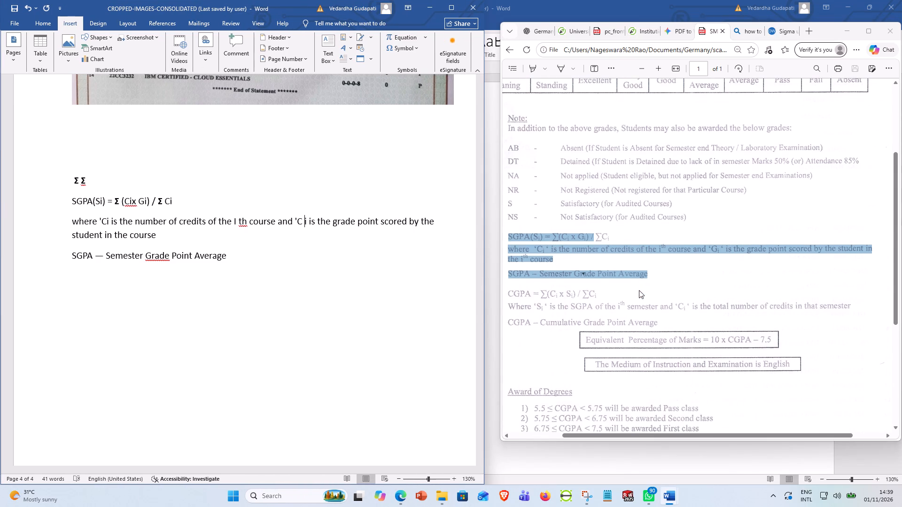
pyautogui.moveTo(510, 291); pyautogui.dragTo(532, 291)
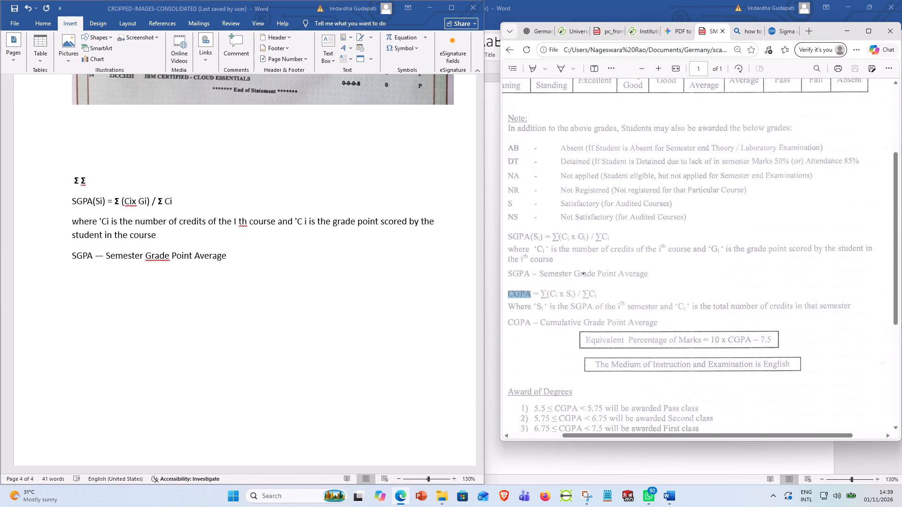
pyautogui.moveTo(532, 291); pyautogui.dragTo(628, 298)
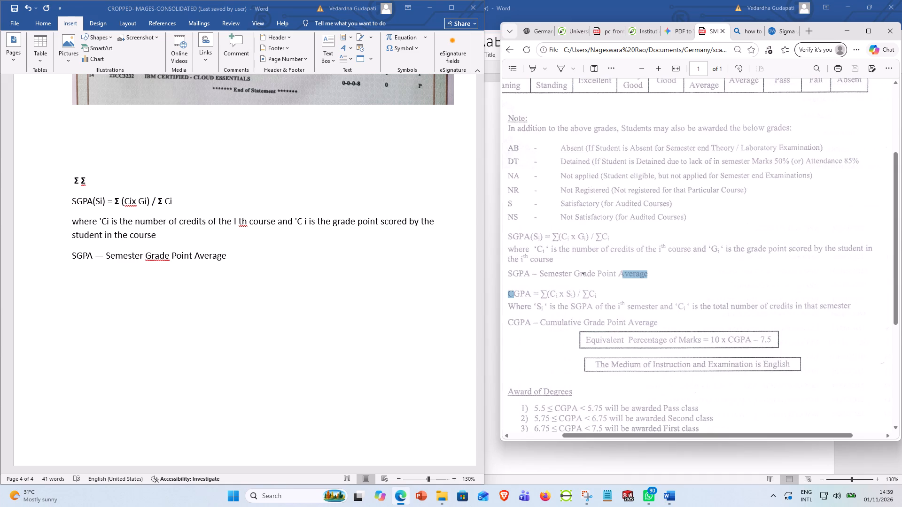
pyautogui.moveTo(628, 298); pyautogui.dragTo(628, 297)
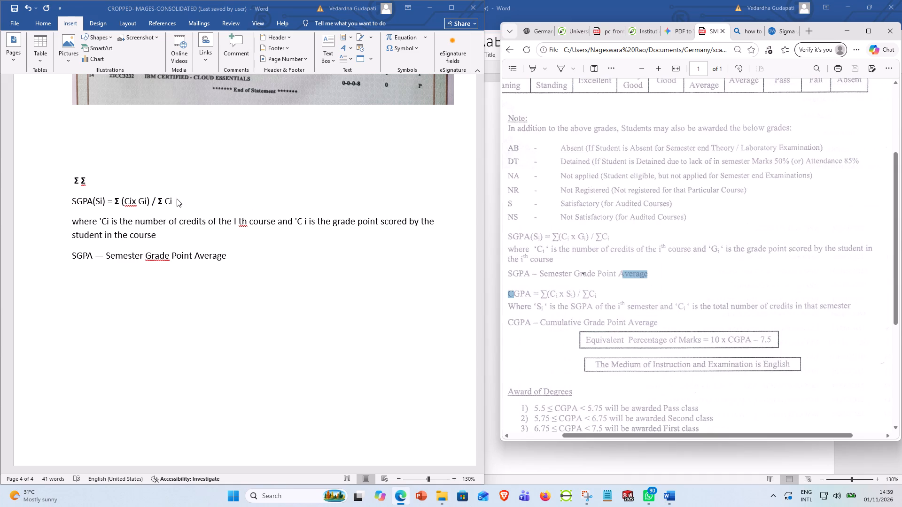
# Copy the SGPA(Si) formula line in Word and paste it below the SGPA definition, leaving one empty line between them.
pyautogui.doubleClick(171, 199)
pyautogui.click(179, 199)
pyautogui.moveTo(174, 200); pyautogui.dragTo(149, 199)
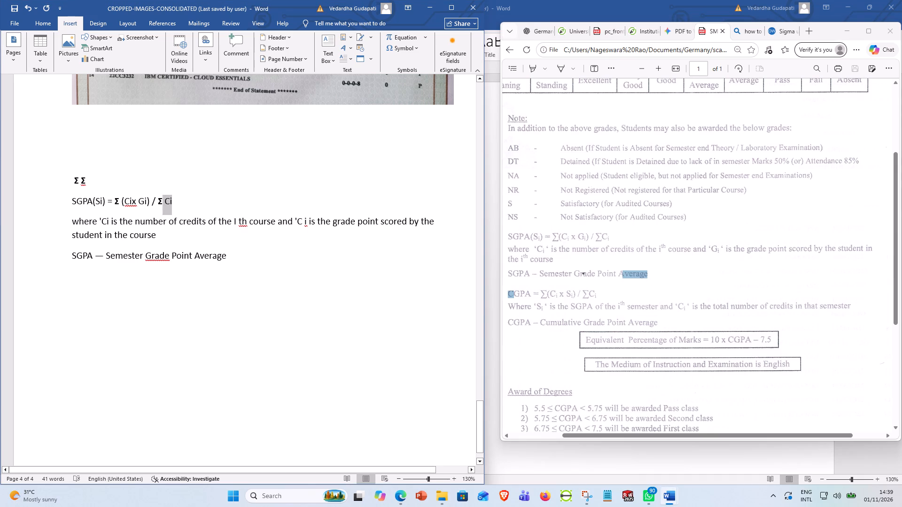
pyautogui.moveTo(149, 199); pyautogui.dragTo(67, 197)
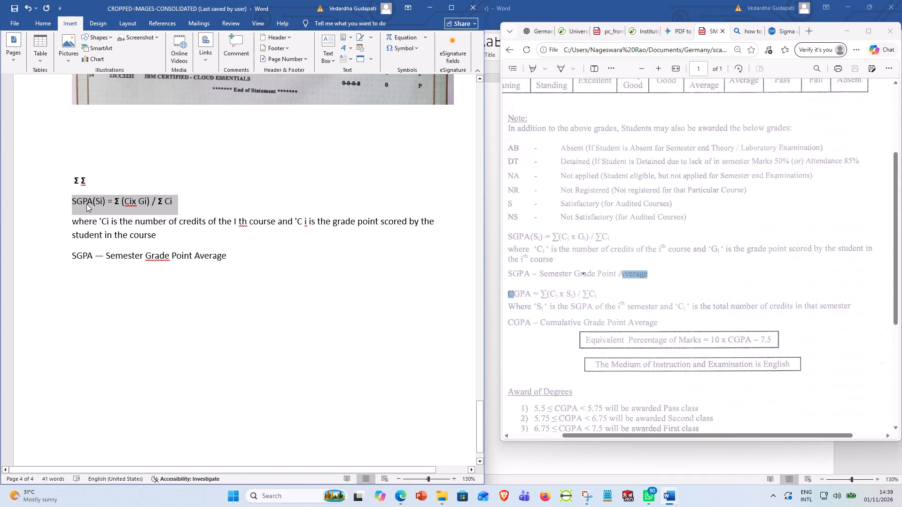
pyautogui.hotkey('ctrl', 'c')
pyautogui.click(231, 255)
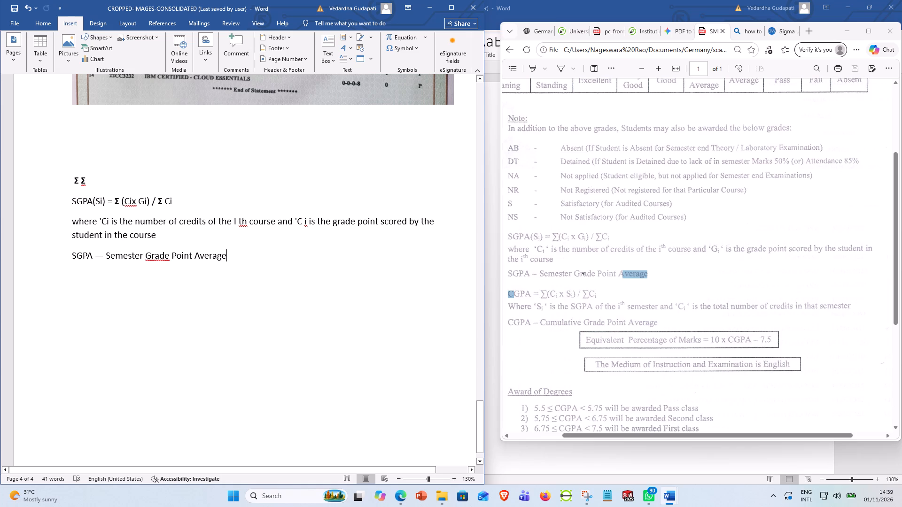
pyautogui.press('Return')
pyautogui.press('Return')
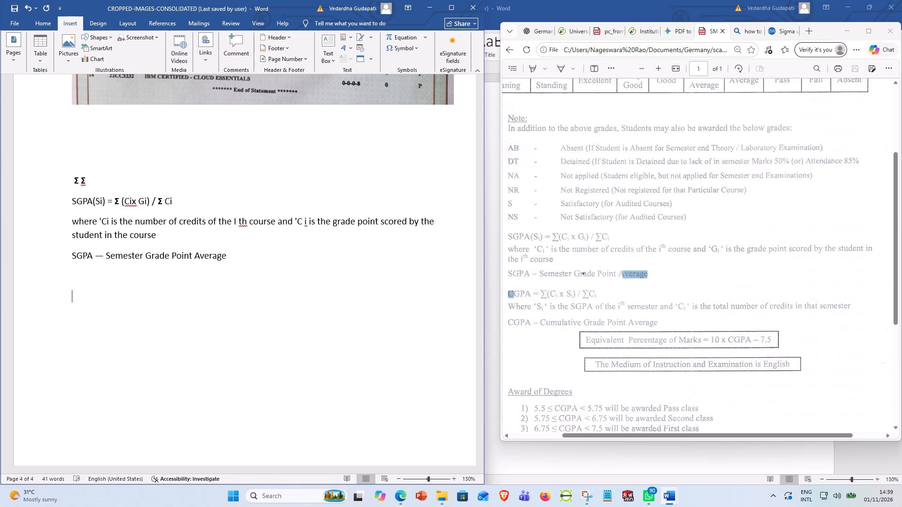
pyautogui.hotkey('ctrl', 'v')
# Replace the initial S of the copied formula with C, so it starts with CGPA.
pyautogui.click(78, 294)
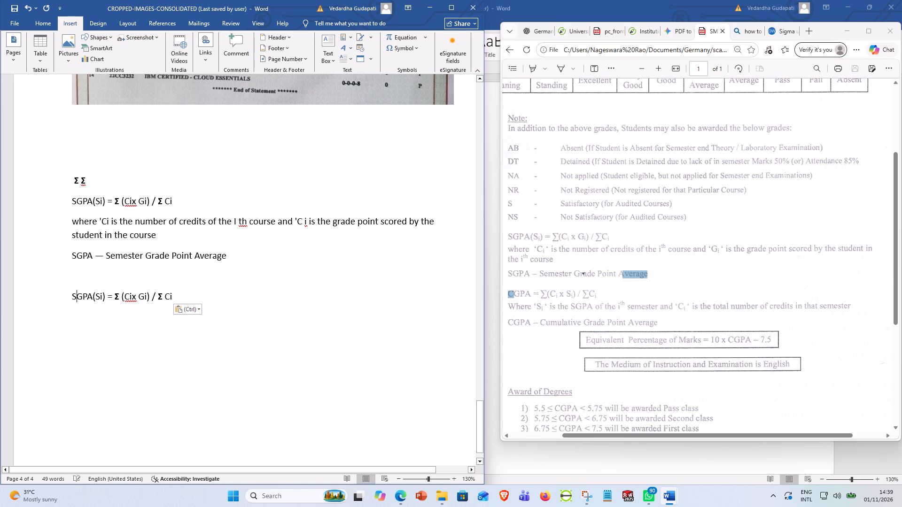
pyautogui.press('BackSpace')
pyautogui.hotkey('shift', 'c')
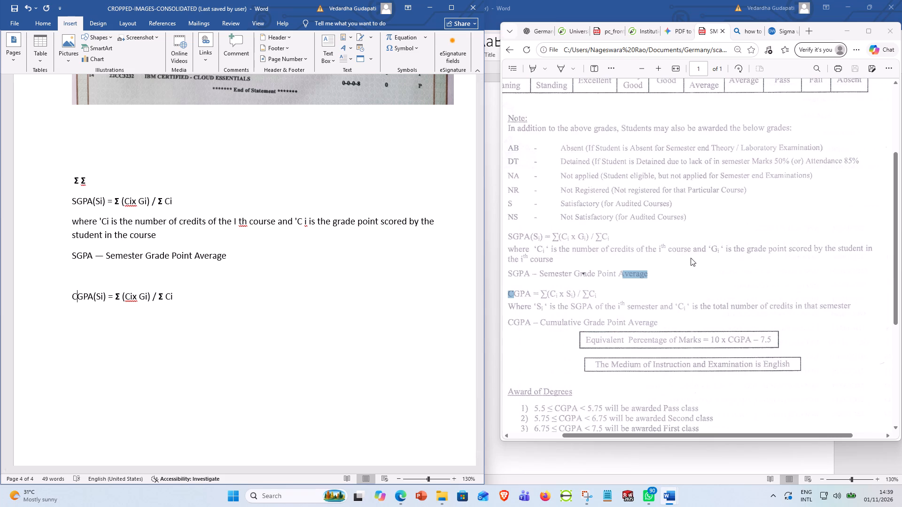
# Replace the C before "i is the grade point" in the explanation line with G.
pyautogui.click(301, 220)
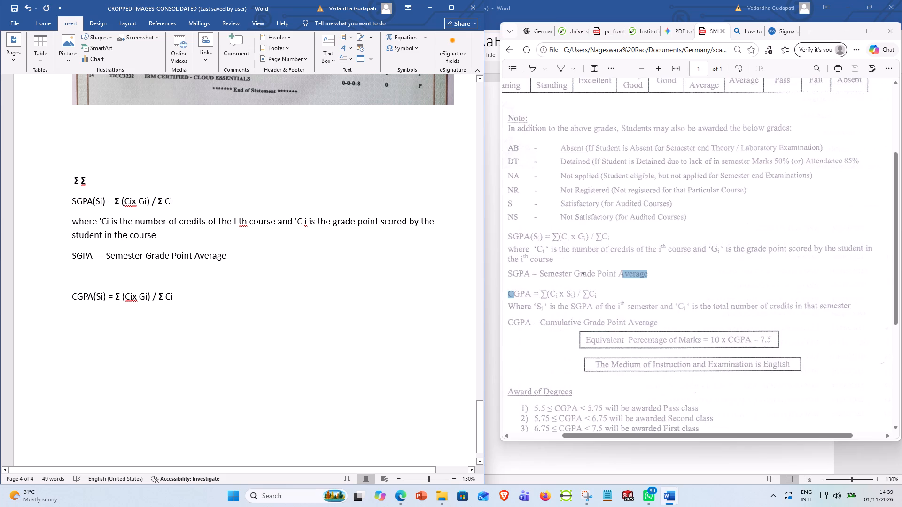
pyautogui.press('BackSpace')
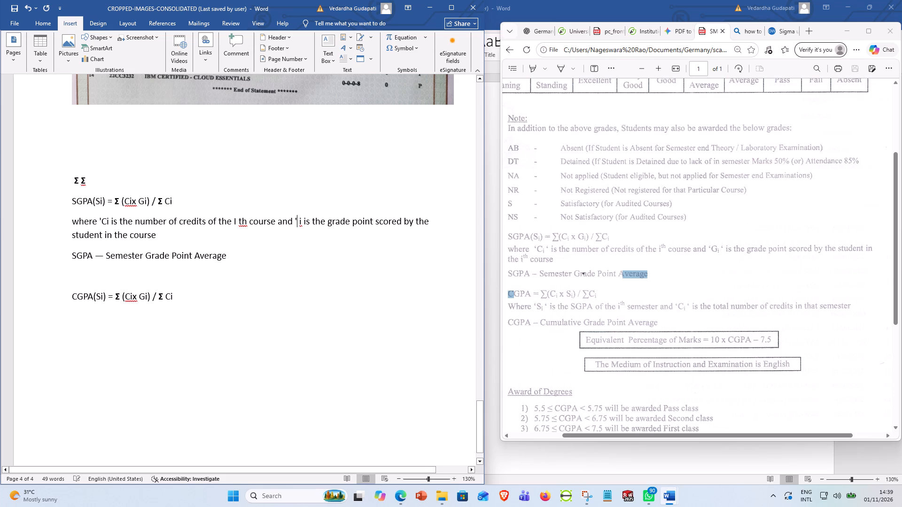
pyautogui.hotkey('shift', 'g')
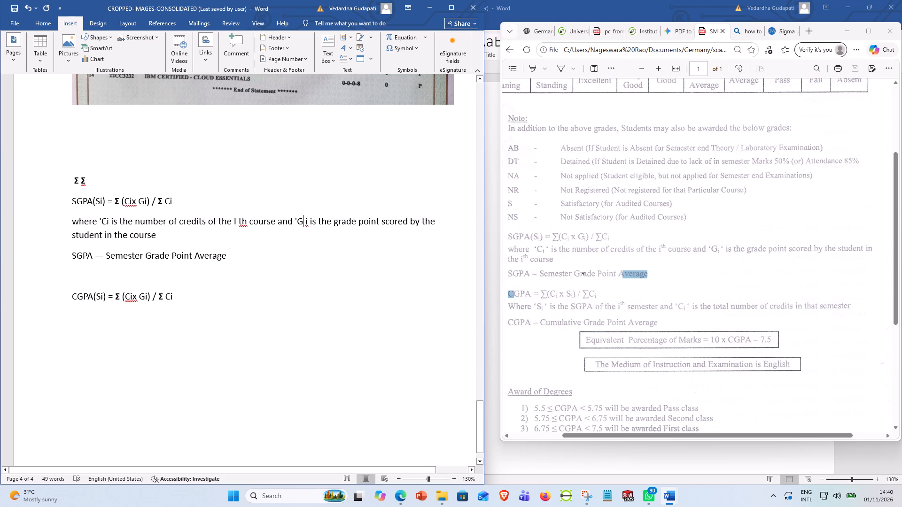
# Add the closing quote after 'Ci in the explanation line.
pyautogui.click(109, 218)
pyautogui.press("'")
pyautogui.press('space')
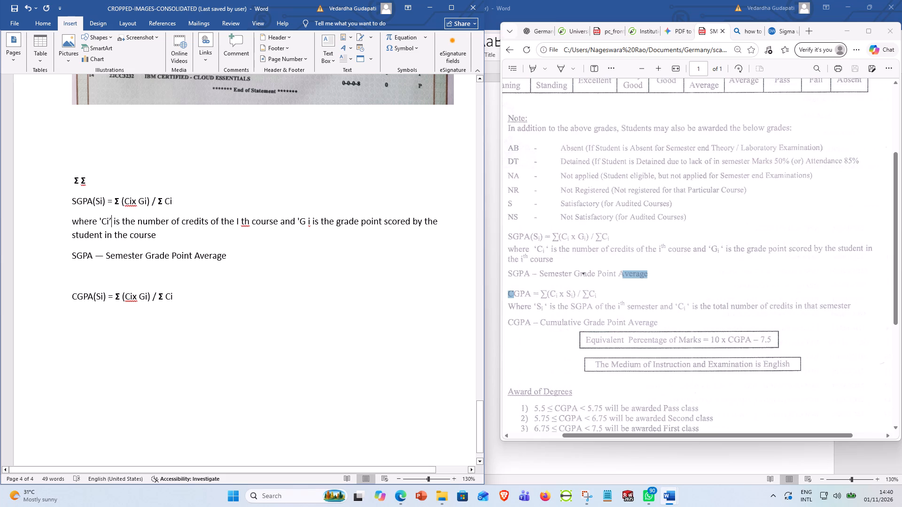
# Remove the space inside 'G i in the explanation line and add a closing quote, making it 'Gi'.
pyautogui.click(310, 218)
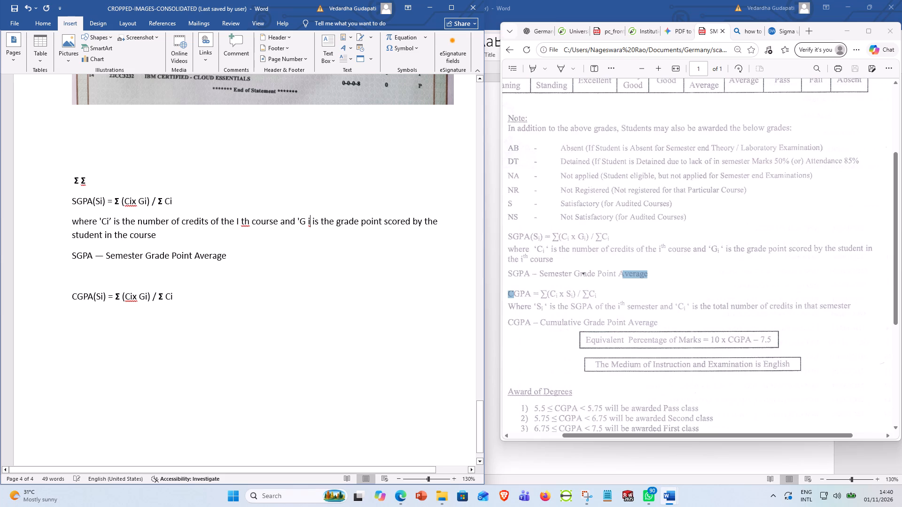
pyautogui.click(307, 219)
pyautogui.press('BackSpace')
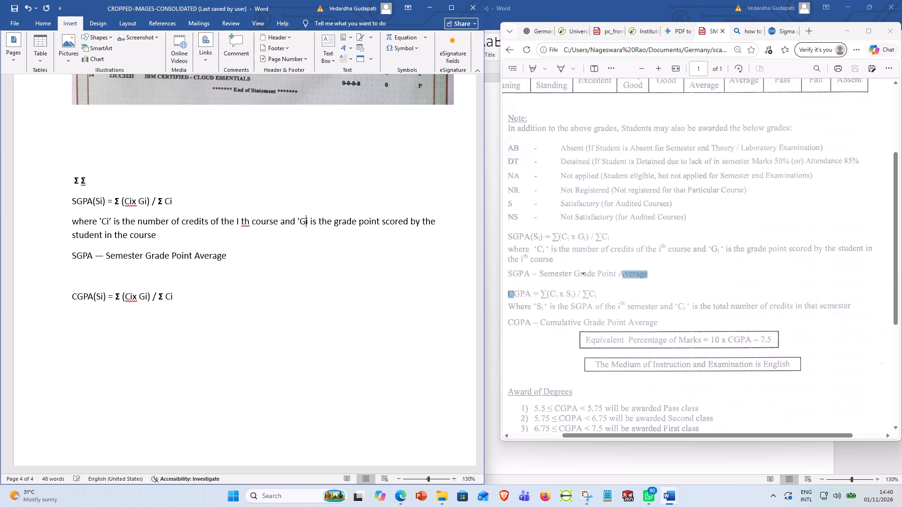
pyautogui.press('Right')
pyautogui.write("'")
pyautogui.press('space')
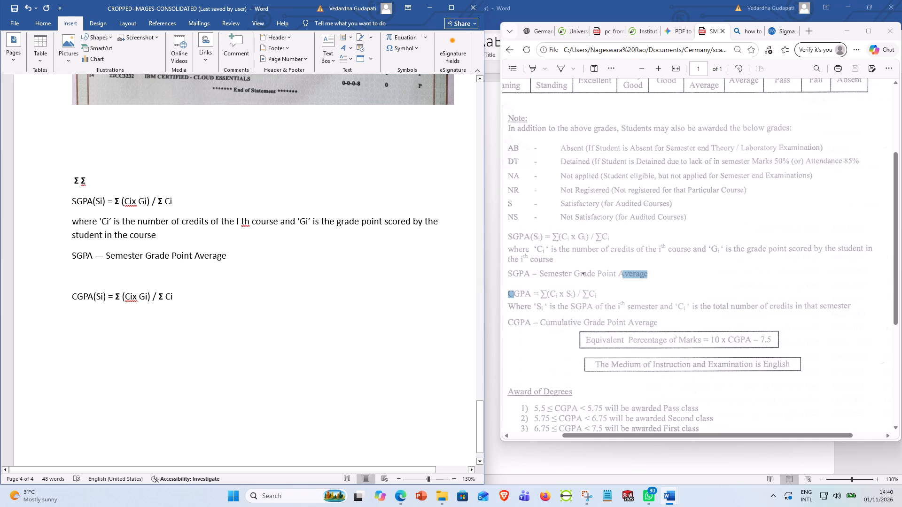
# Replace the capital I before "th course" in the explanation line with a lowercase i followed by a space.
pyautogui.moveTo(240, 221); pyautogui.dragTo(235, 220)
pyautogui.press('i')
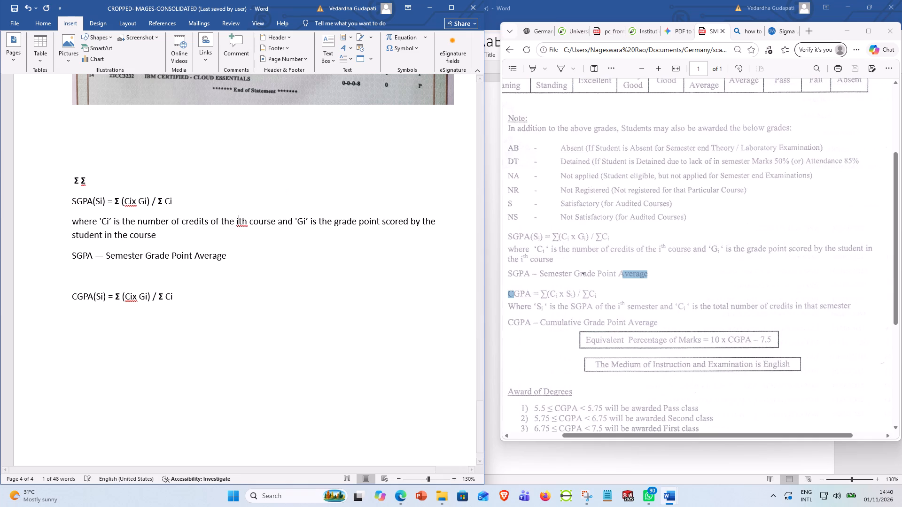
pyautogui.press('space')
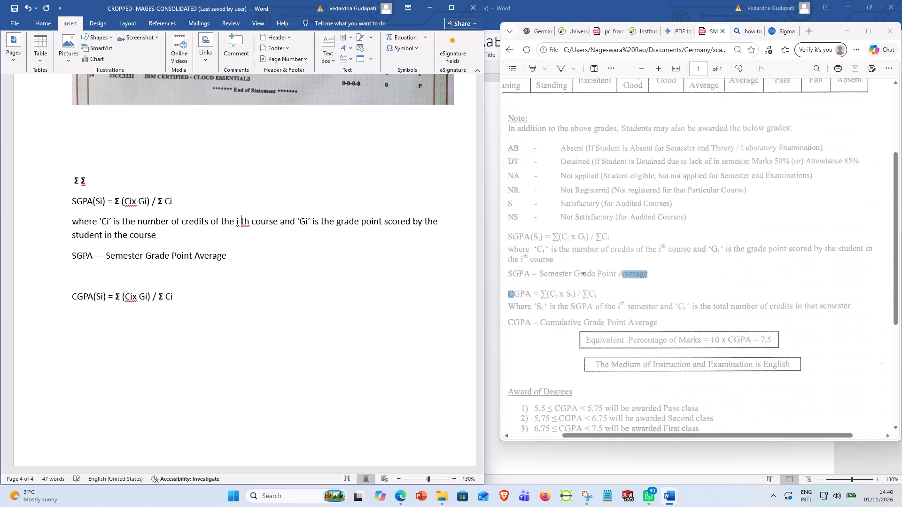
# Select the "th" after the i in the explanation line and look through the formatting options available for it.
pyautogui.click(249, 221)
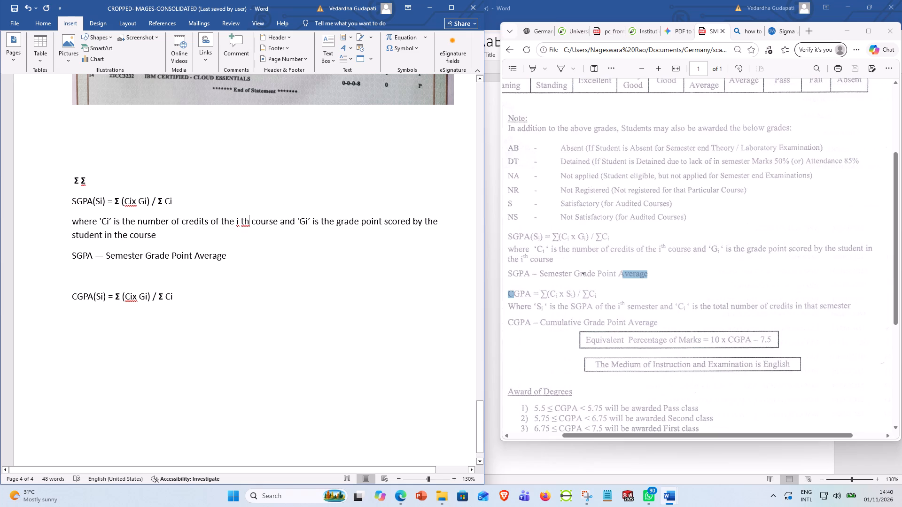
pyautogui.hotkey('shift', 'Left')
pyautogui.hotkey('shift', 'Left')
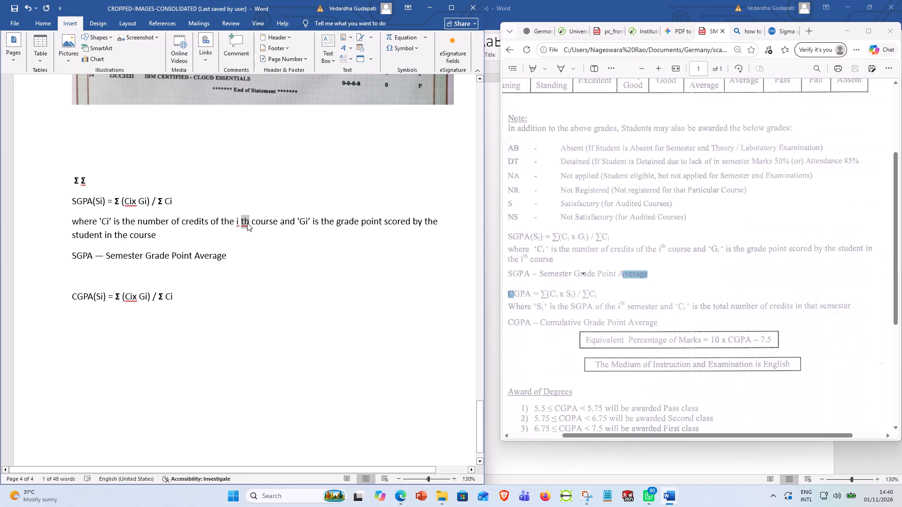
pyautogui.rightClick(245, 223)
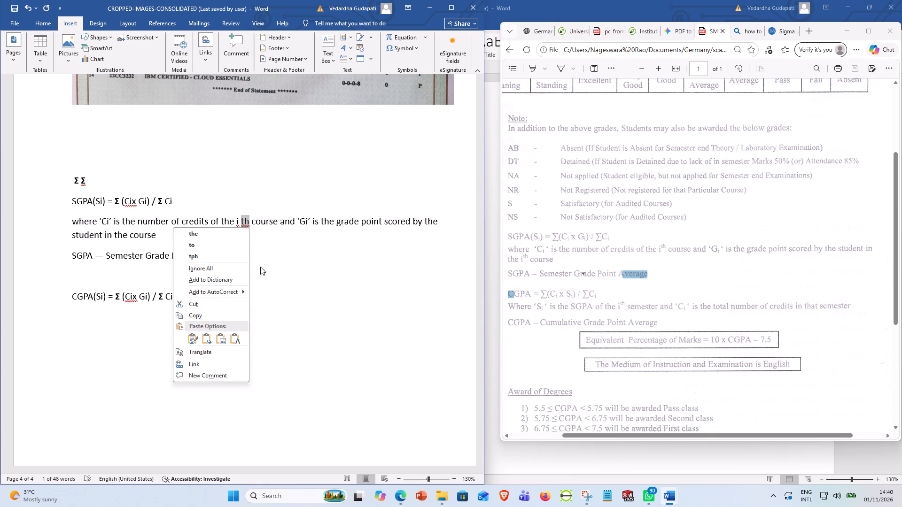
pyautogui.click(289, 268)
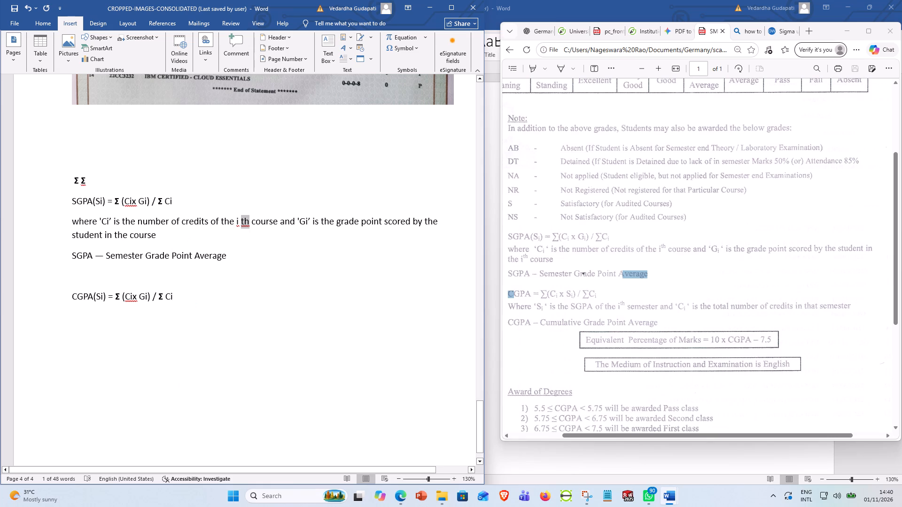
pyautogui.click(256, 24)
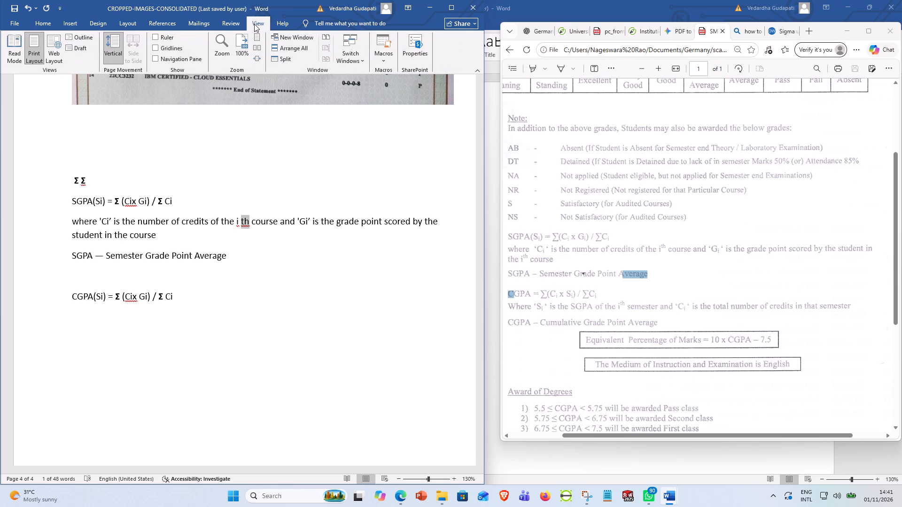
pyautogui.click(69, 22)
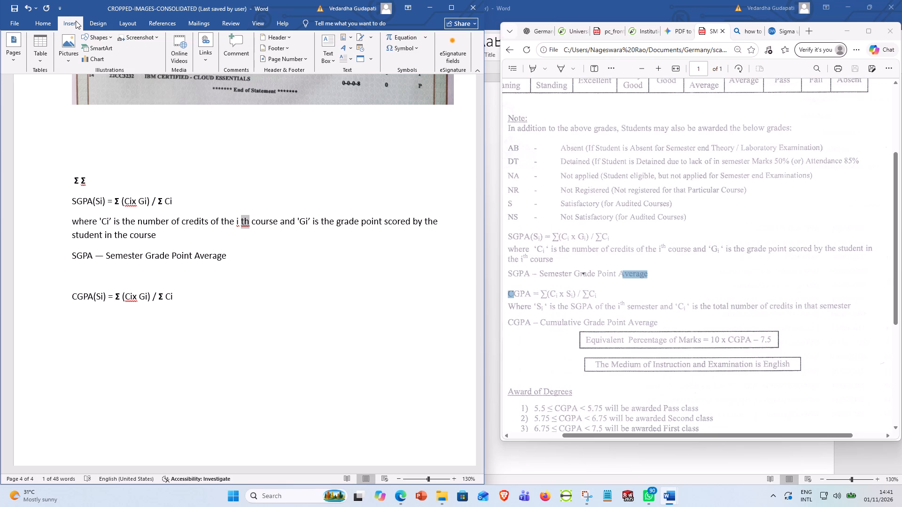
pyautogui.click(46, 23)
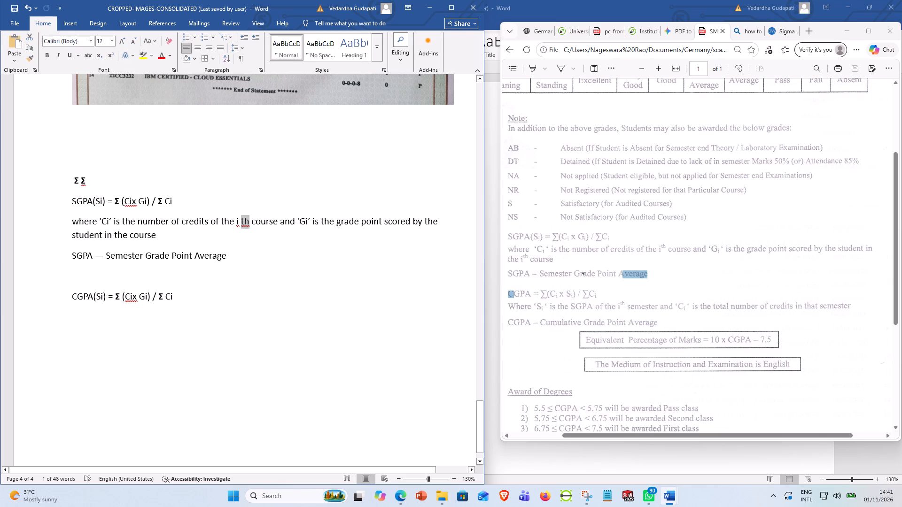
pyautogui.rightClick(243, 220)
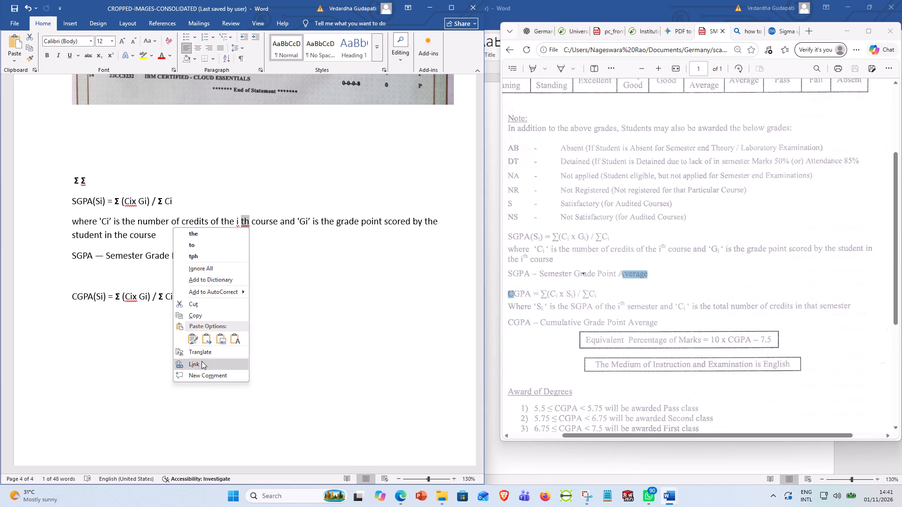
pyautogui.click(296, 302)
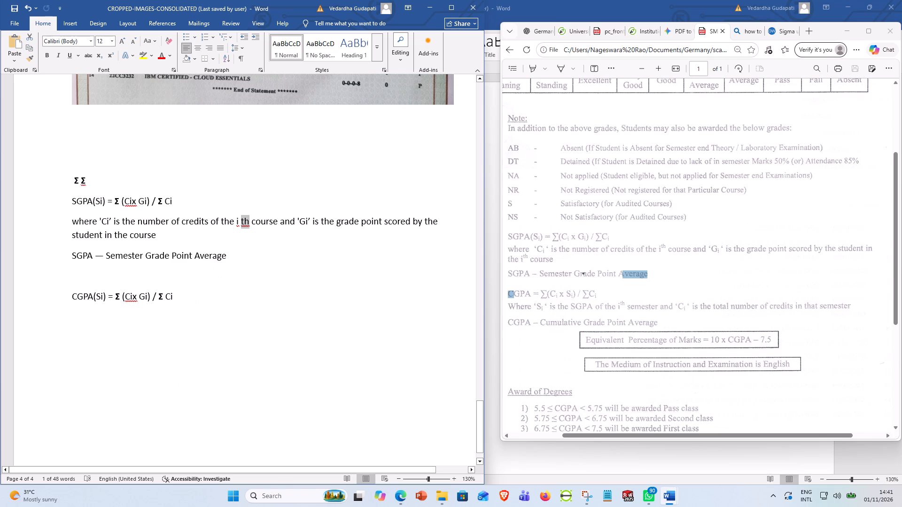
pyautogui.click(130, 234)
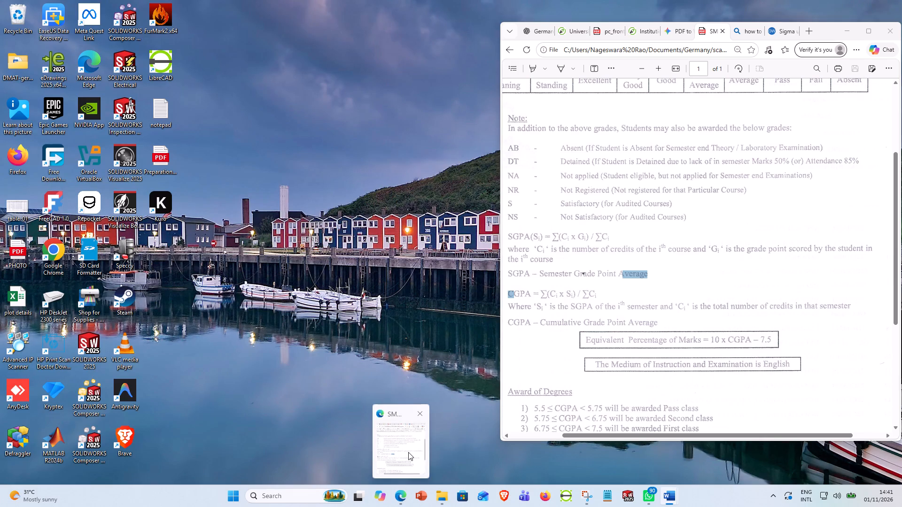
# Switch to Edge and close the Sigma page.
pyautogui.click(408, 452)
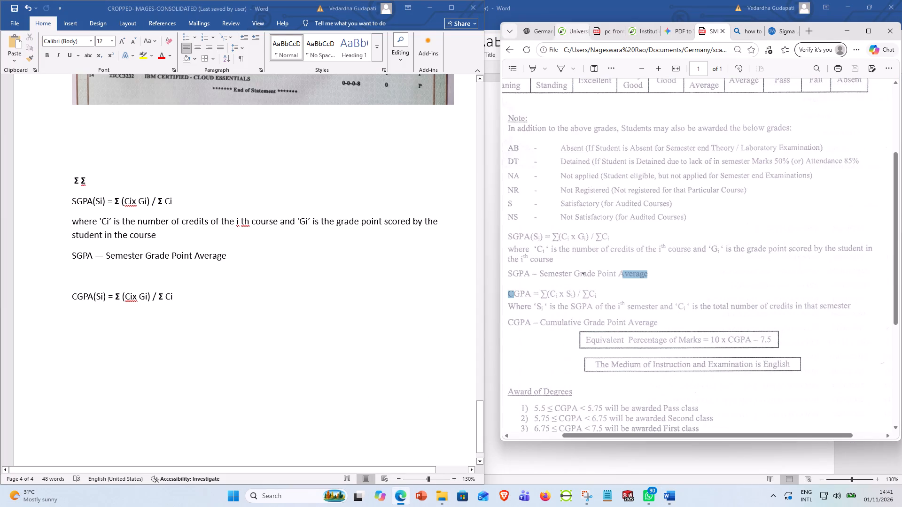
pyautogui.click(786, 30)
pyautogui.click(794, 30)
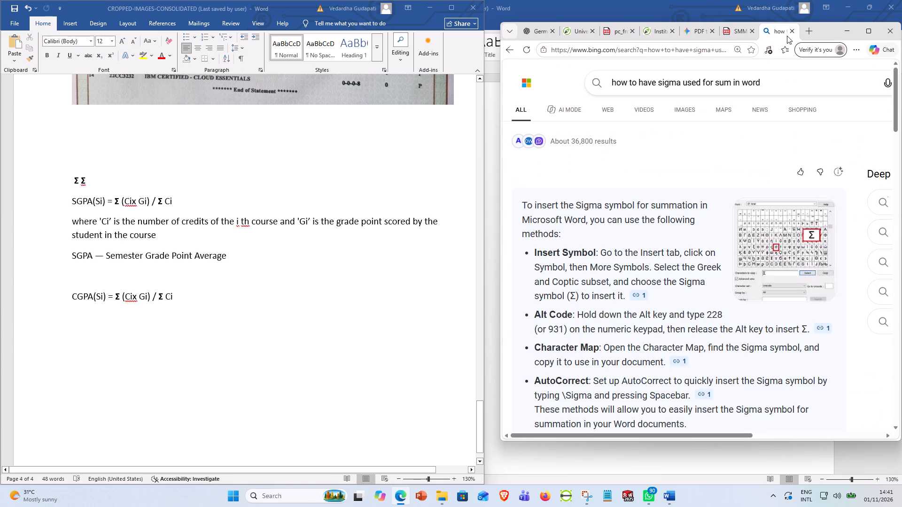
# Search for "how to have sub script in word" and read through the expanded overview of methods for applying subscript.
pyautogui.moveTo(759, 82); pyautogui.dragTo(650, 85)
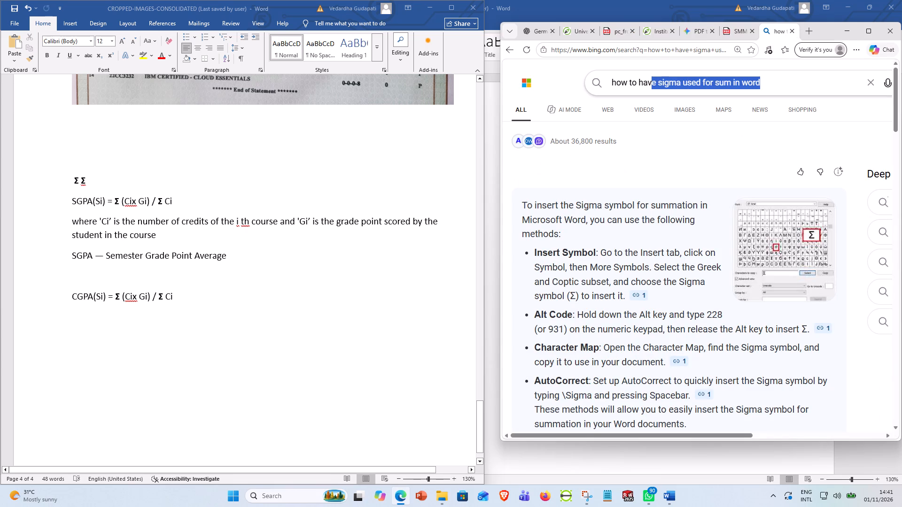
pyautogui.moveTo(650, 85); pyautogui.dragTo(657, 81)
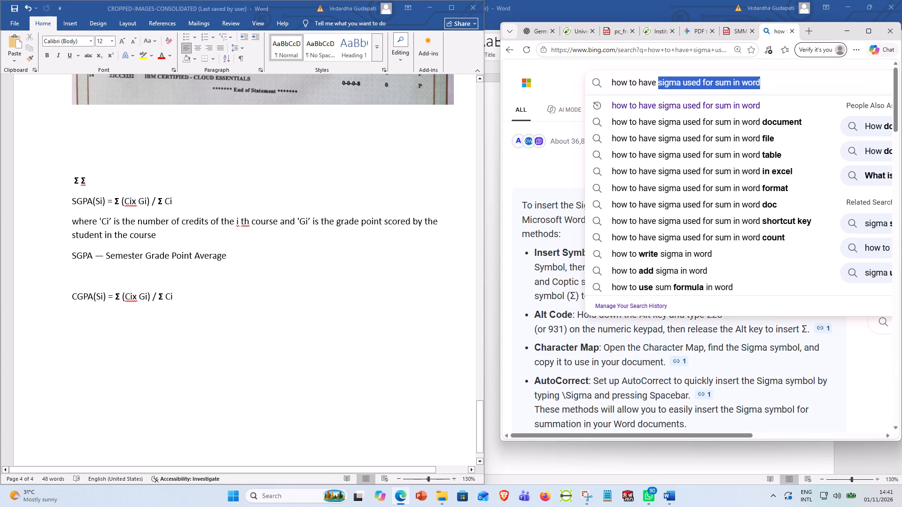
pyautogui.write('sub script')
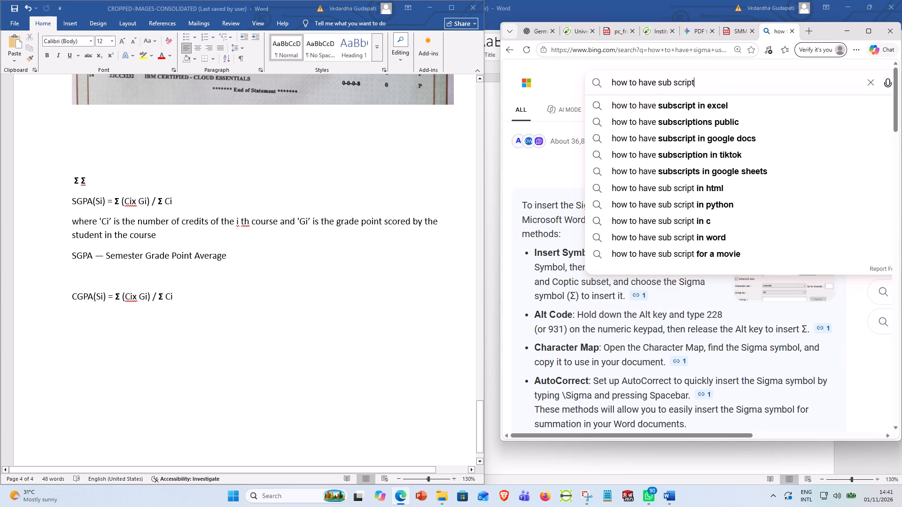
pyautogui.click(699, 239)
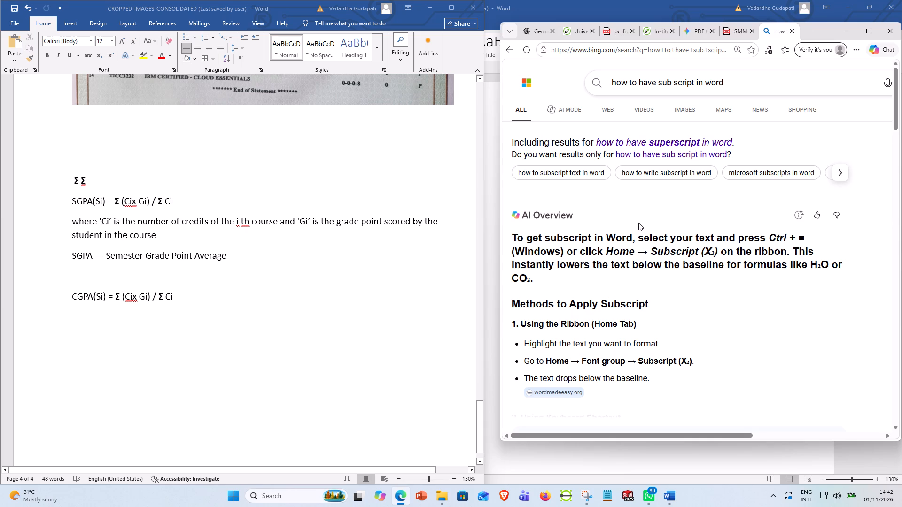
pyautogui.scroll(-1, 638, 223)
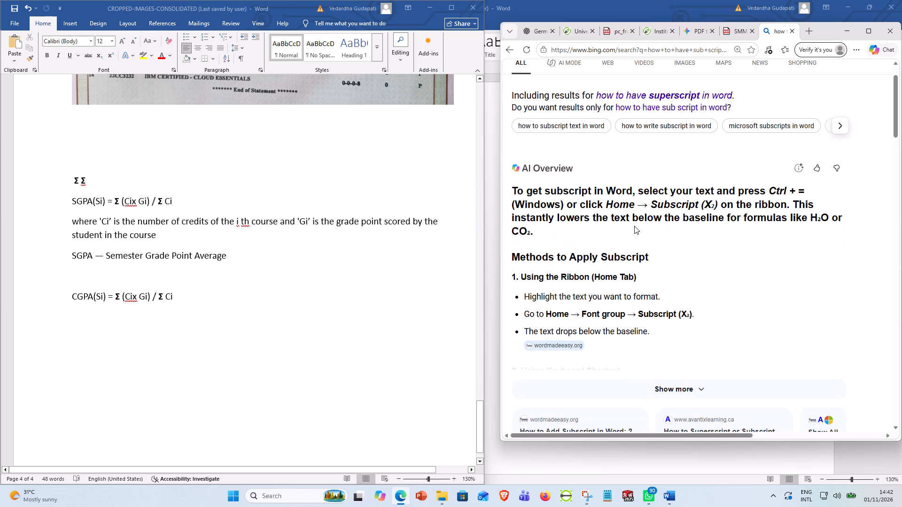
pyautogui.scroll(-2, 634, 227)
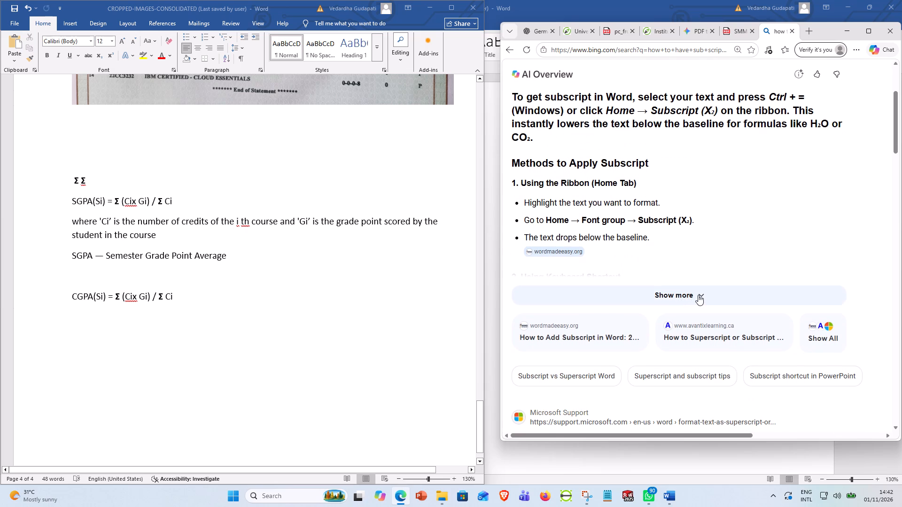
pyautogui.click(699, 295)
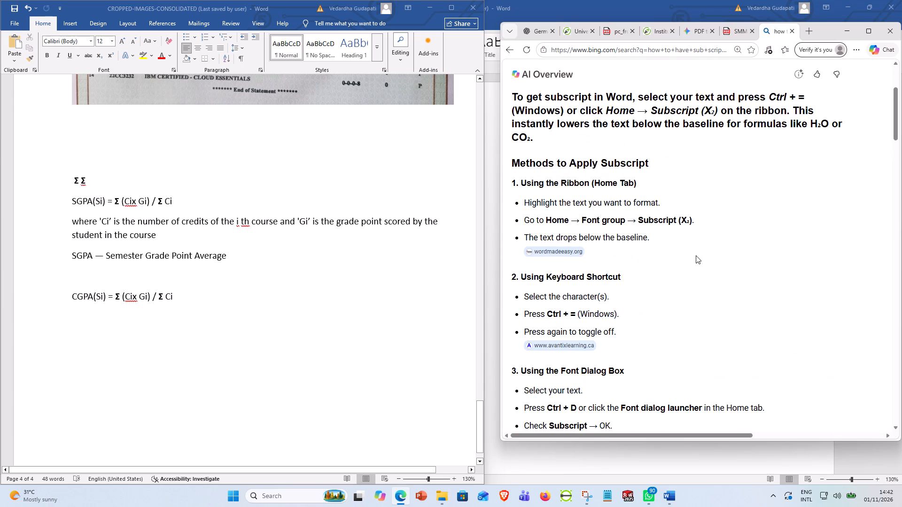
pyautogui.scroll(-1, 696, 255)
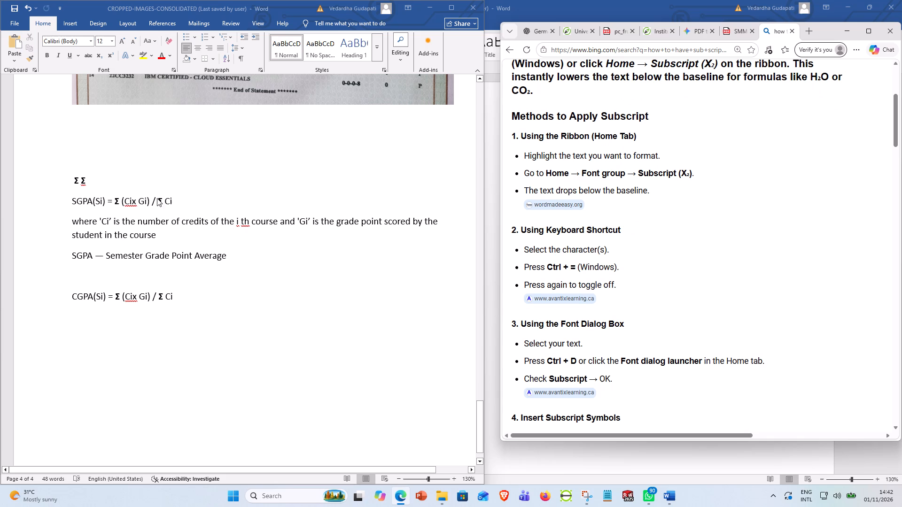
# Switch to the Word document and format the i of "Ci" inside the SGPA formula's parentheses as subscript.
pyautogui.click(132, 201)
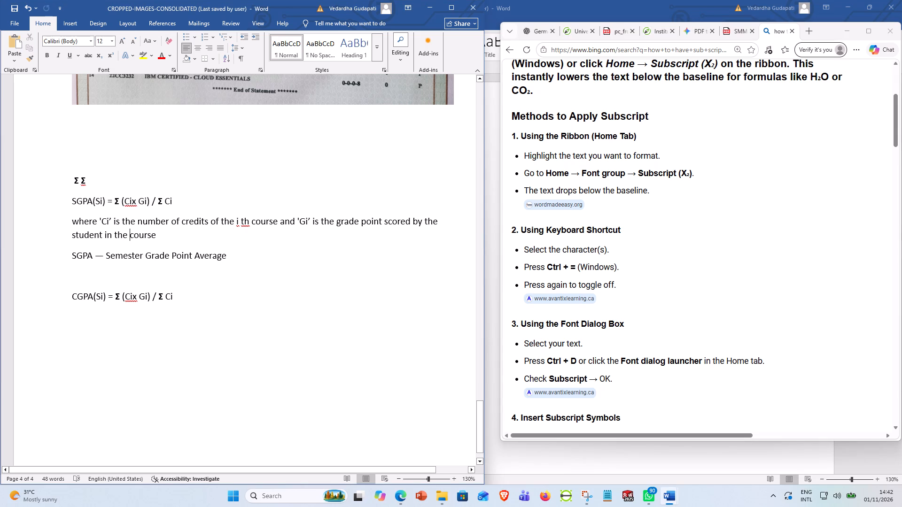
pyautogui.click(131, 200)
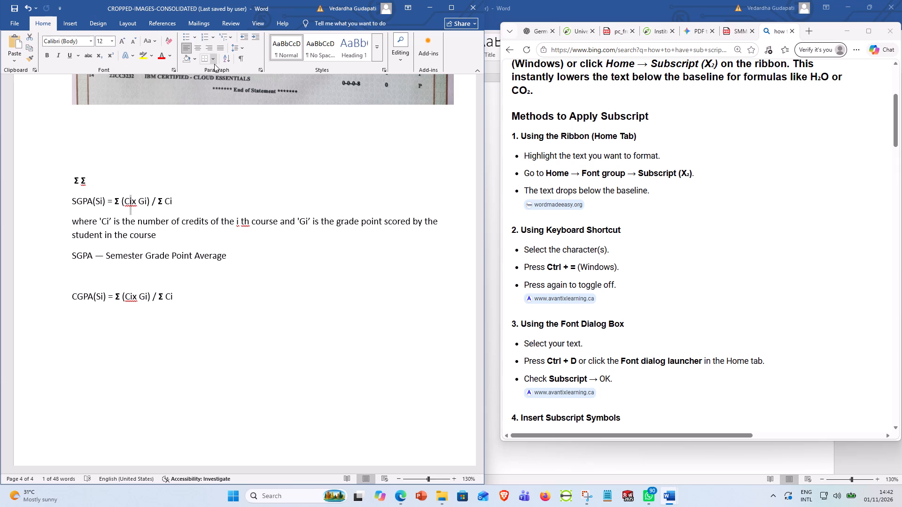
pyautogui.click(175, 70)
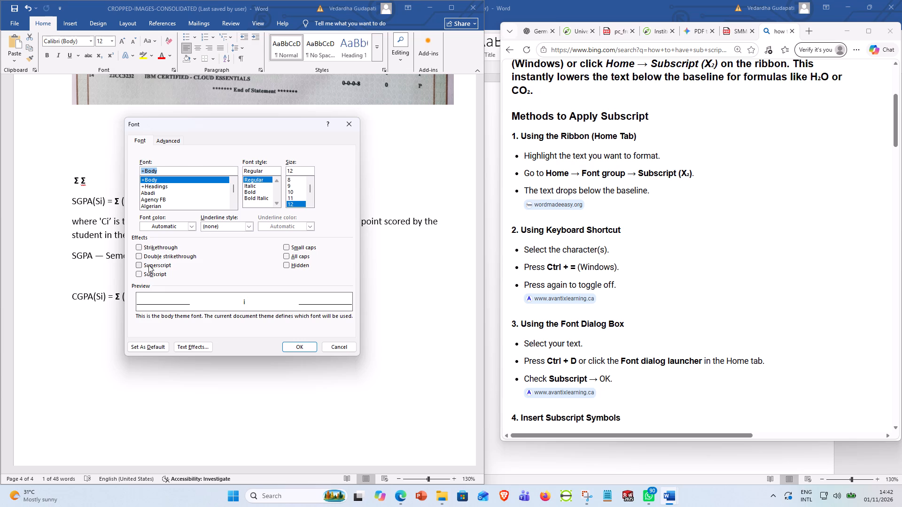
pyautogui.click(140, 274)
pyautogui.click(291, 348)
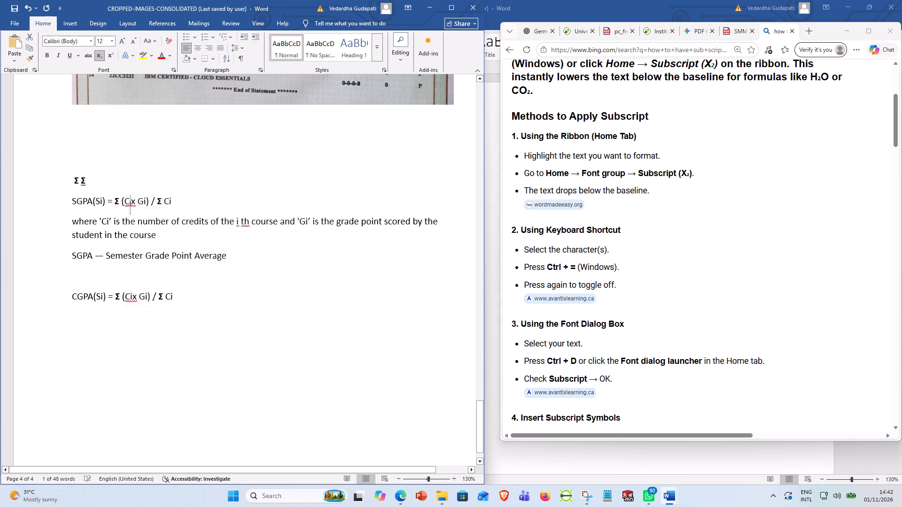
pyautogui.click(289, 308)
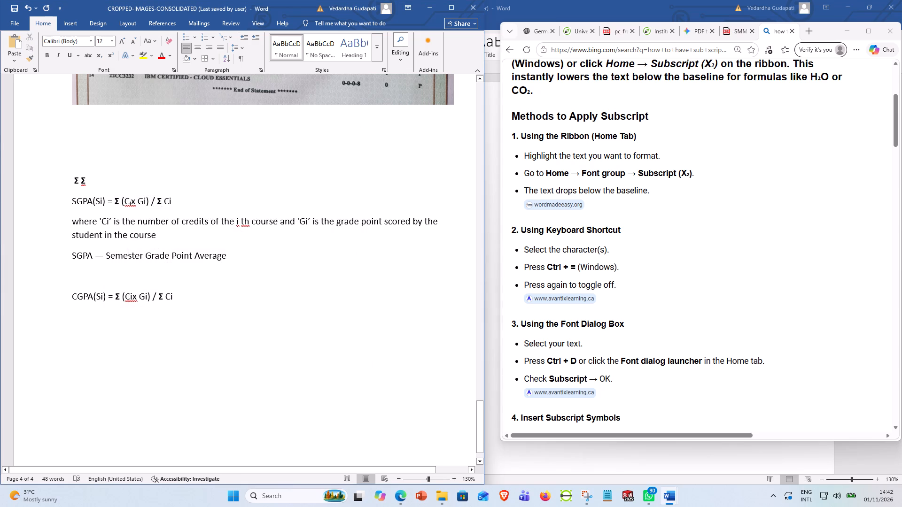
# Format the i of "Gi" in the SGPA formula as subscript.
pyautogui.keyDown('ctrl'); pyautogui.scroll(2, 287, 272); pyautogui.keyUp('ctrl')
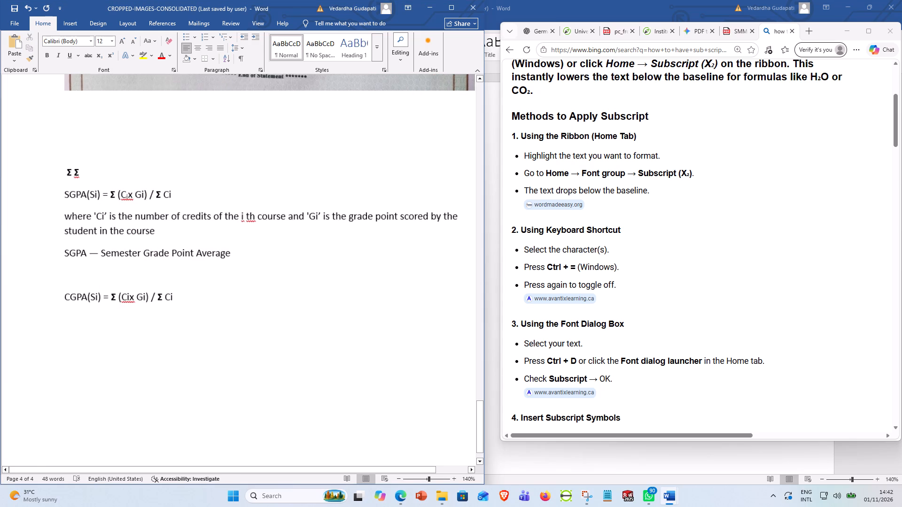
pyautogui.keyDown('ctrl'); pyautogui.scroll(3, 287, 272); pyautogui.keyUp('ctrl')
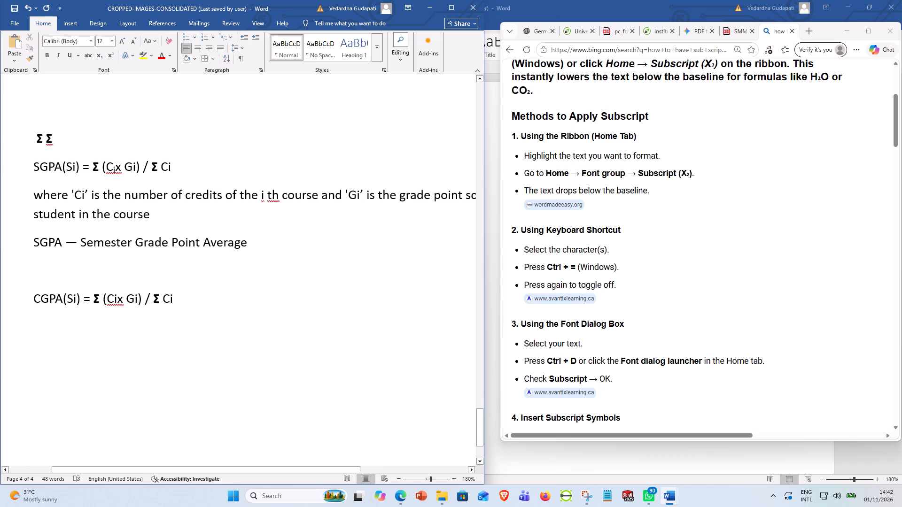
pyautogui.moveTo(136, 165); pyautogui.dragTo(132, 165)
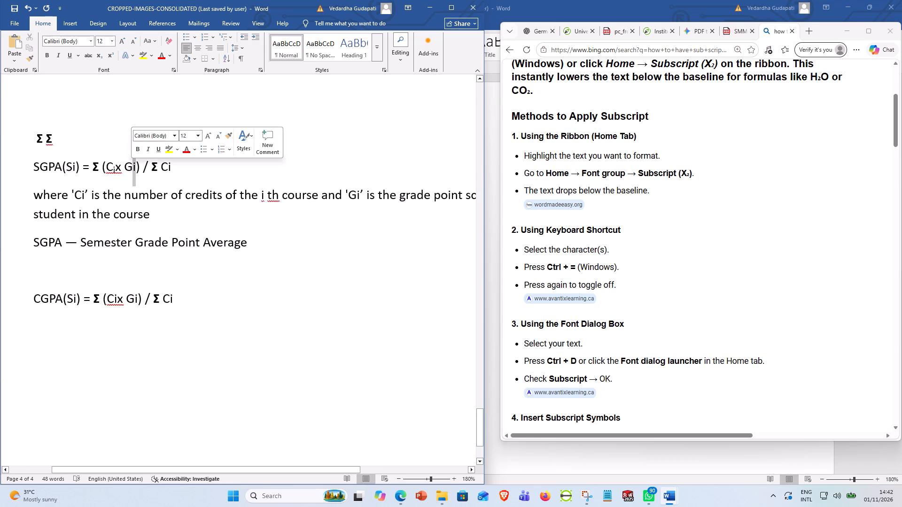
pyautogui.click(174, 71)
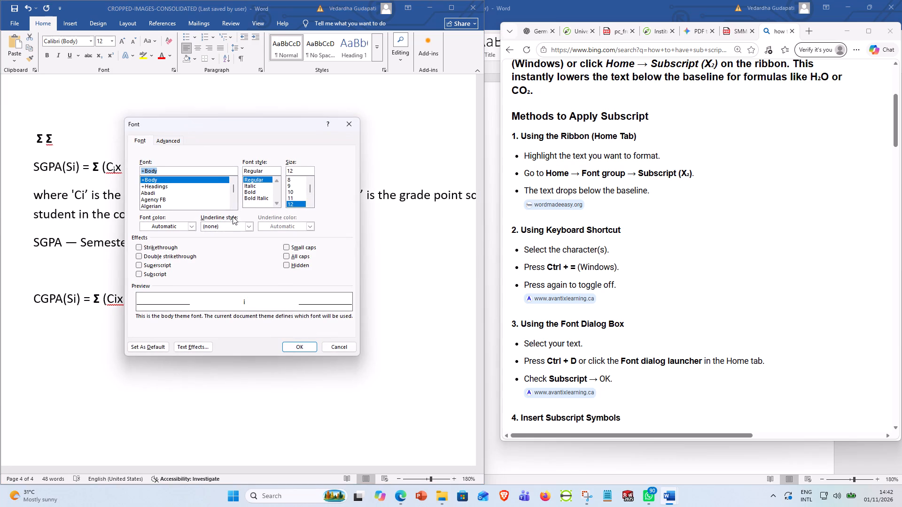
pyautogui.click(137, 275)
pyautogui.click(300, 349)
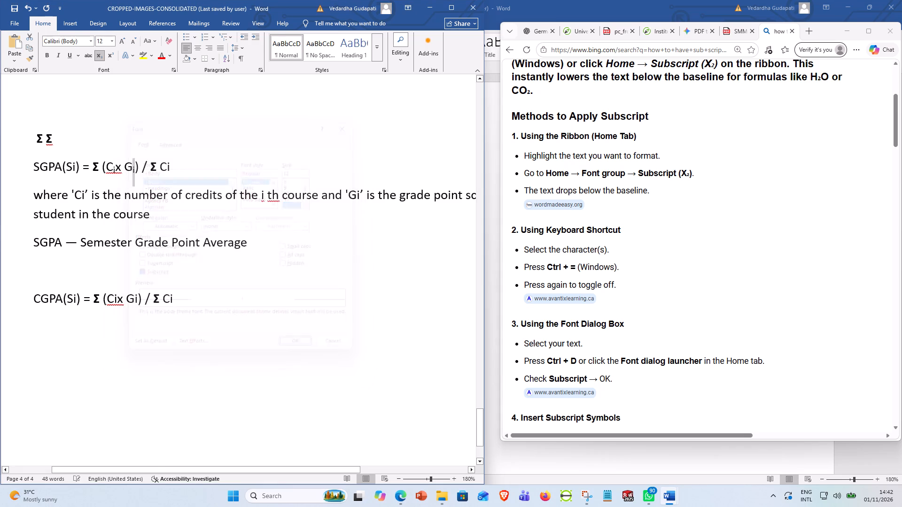
pyautogui.click(327, 280)
# Format the i of the final "Ci" after the slash in the SGPA formula as subscript.
pyautogui.moveTo(171, 165); pyautogui.dragTo(168, 165)
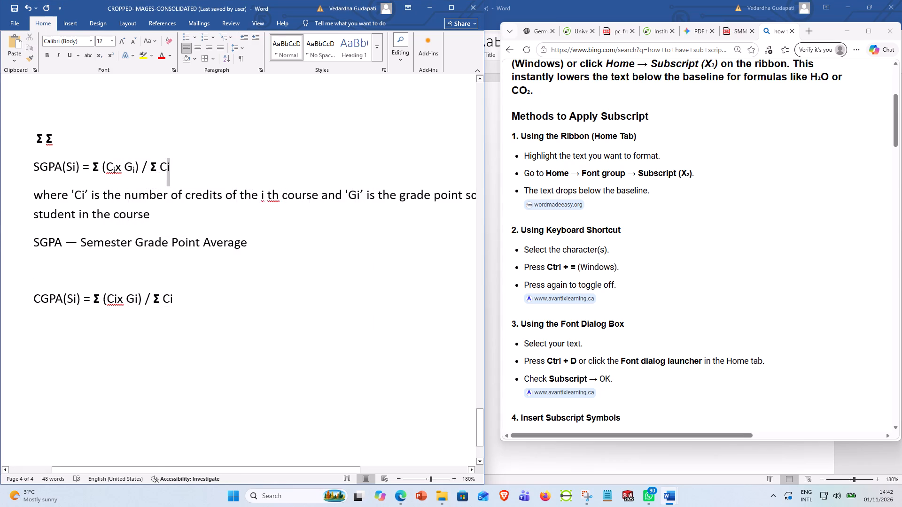
pyautogui.moveTo(168, 165); pyautogui.dragTo(165, 166)
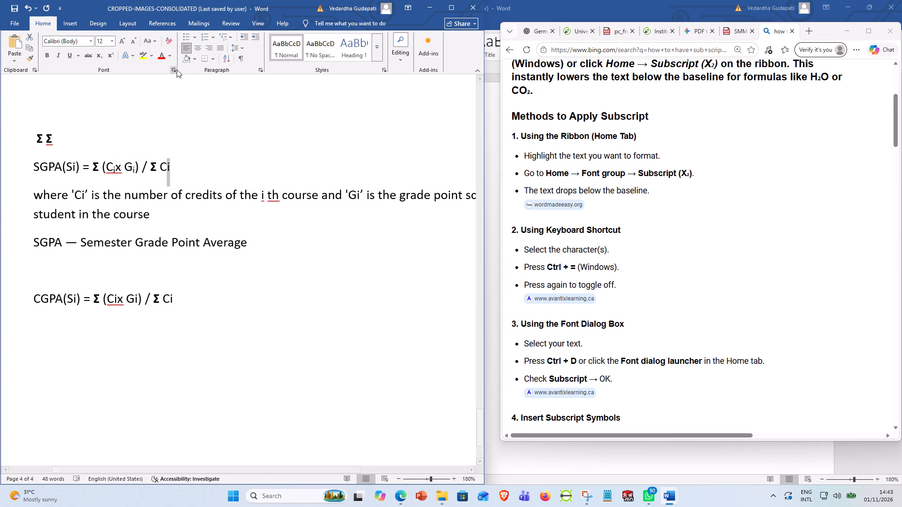
pyautogui.click(172, 70)
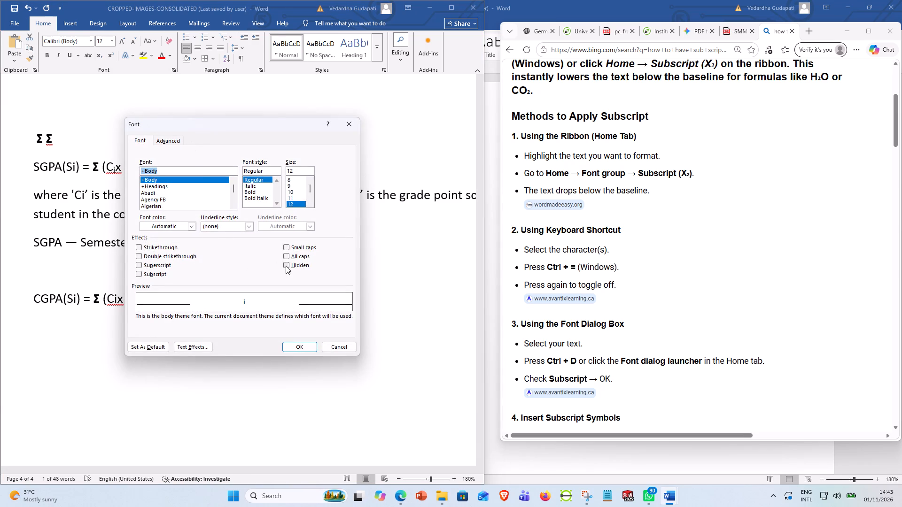
pyautogui.click(136, 272)
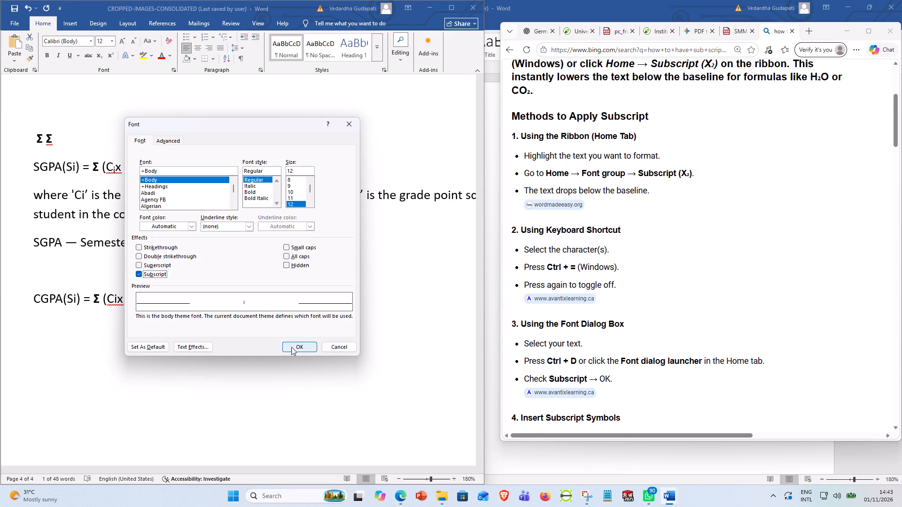
pyautogui.click(294, 350)
pyautogui.click(306, 250)
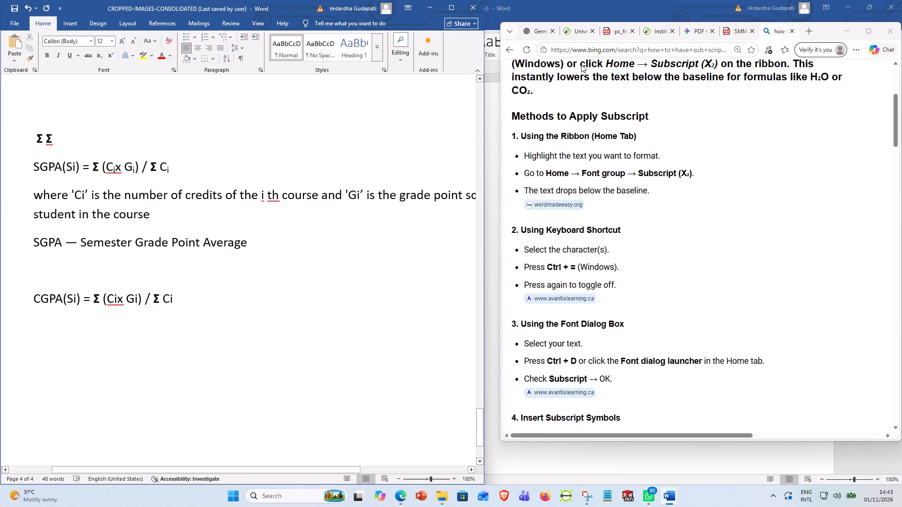
# Bring the dmat-introduction document to the front and close it.
pyautogui.click(604, 9)
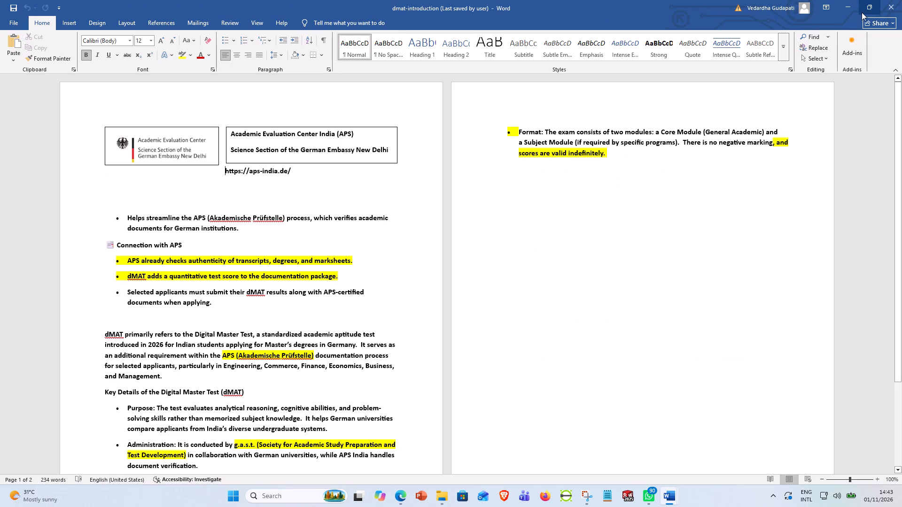
pyautogui.click(893, 10)
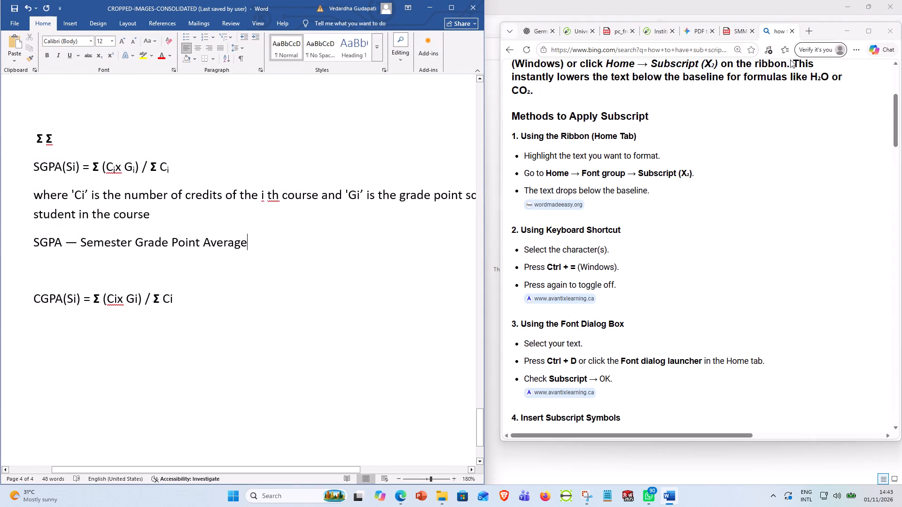
# Show the scanned formulas PDF in Edge for reference, and in Word subscript the i of 'Ci' in the explanation line.
pyautogui.click(736, 31)
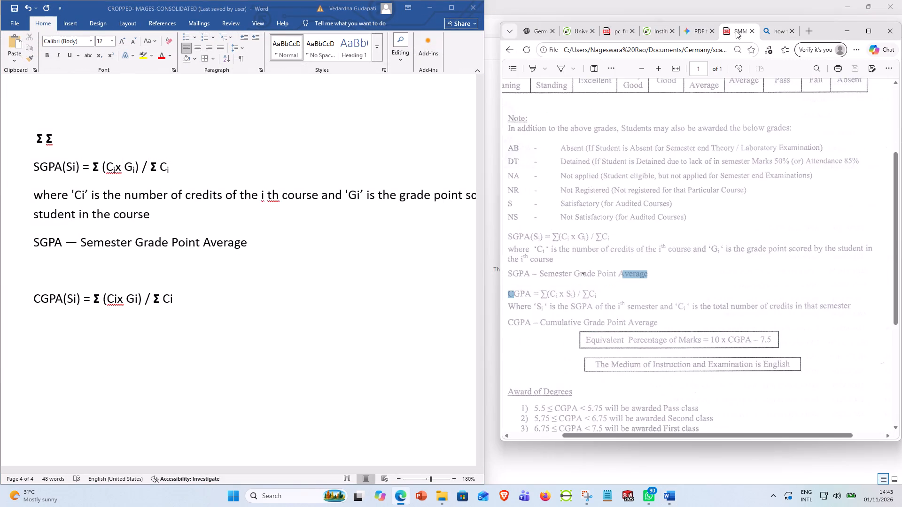
pyautogui.click(85, 196)
pyautogui.click(84, 194)
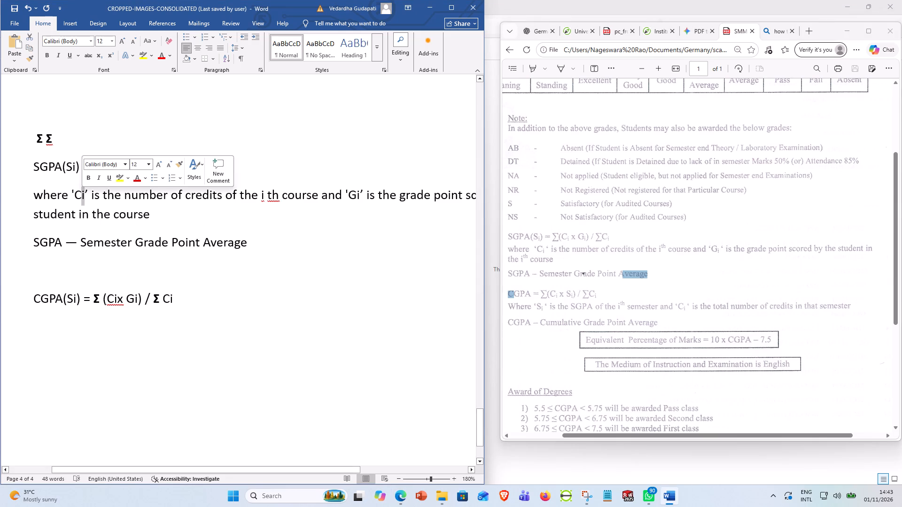
pyautogui.click(172, 69)
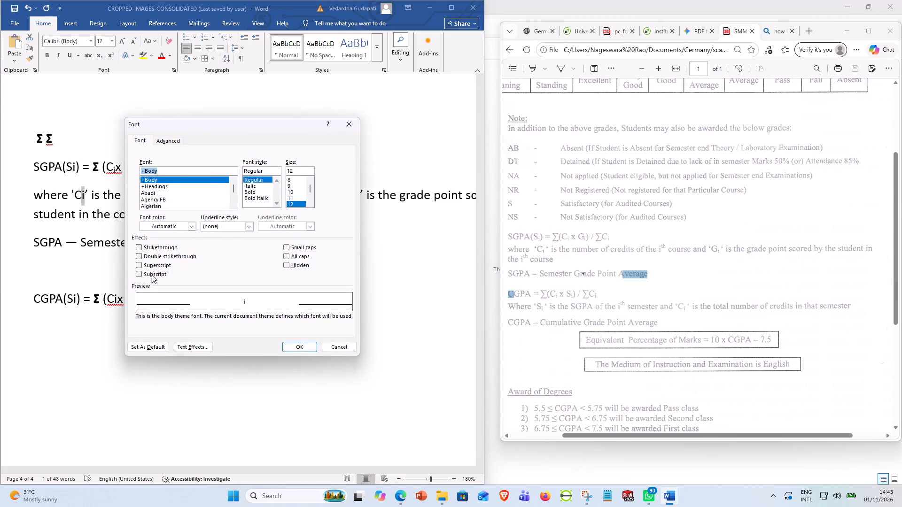
pyautogui.click(139, 274)
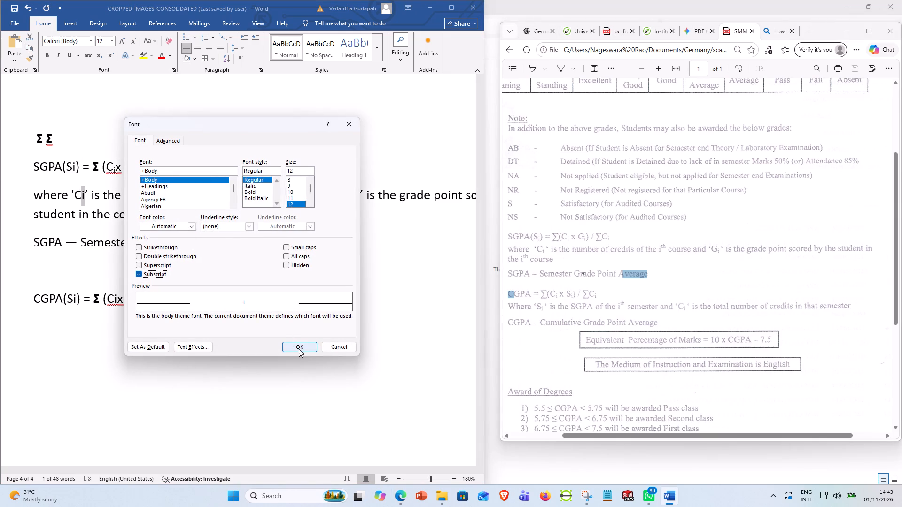
pyautogui.click(298, 349)
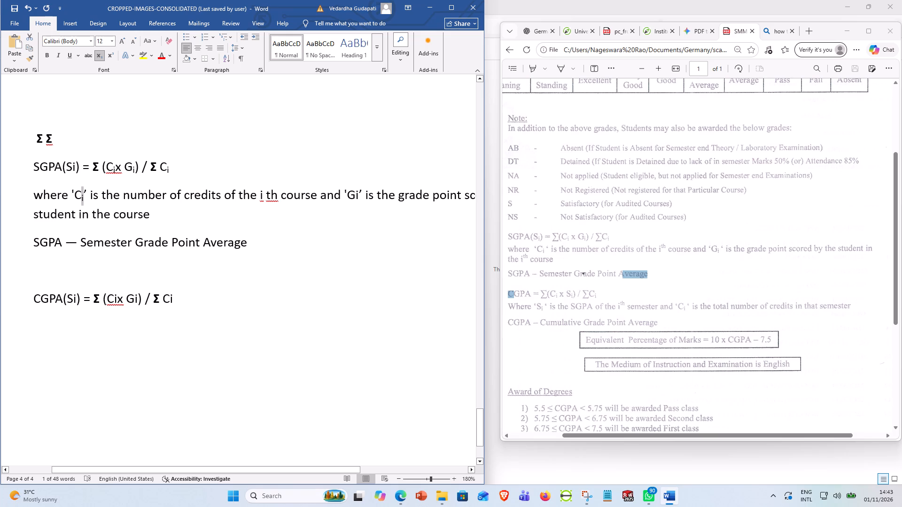
# Format the i of "Si" in "SGPA(Si)" at the start of the SGPA formula as subscript.
pyautogui.click(76, 165)
pyautogui.click(75, 165)
pyautogui.click(173, 71)
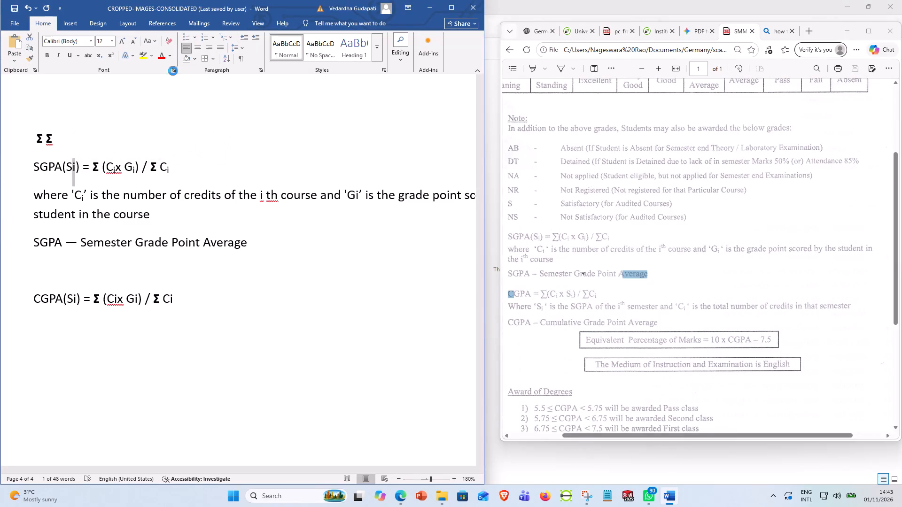
pyautogui.click(139, 274)
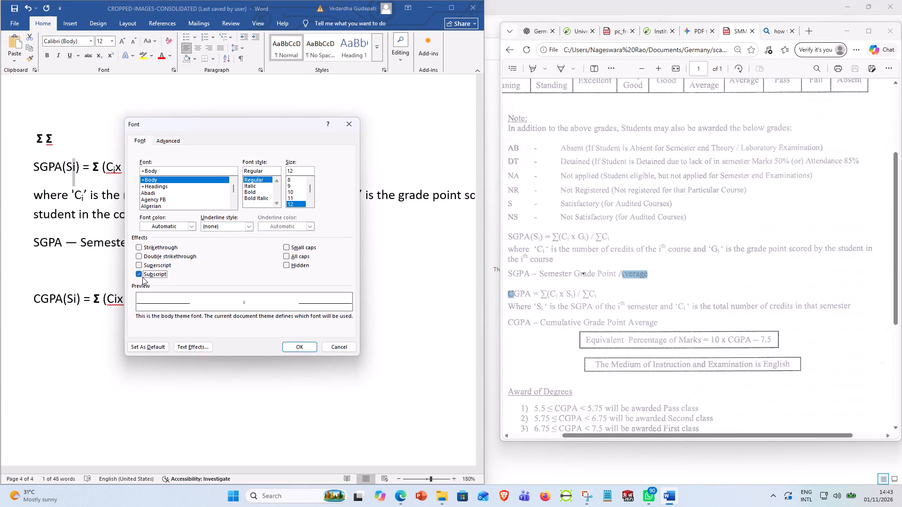
pyautogui.click(293, 346)
pyautogui.click(338, 294)
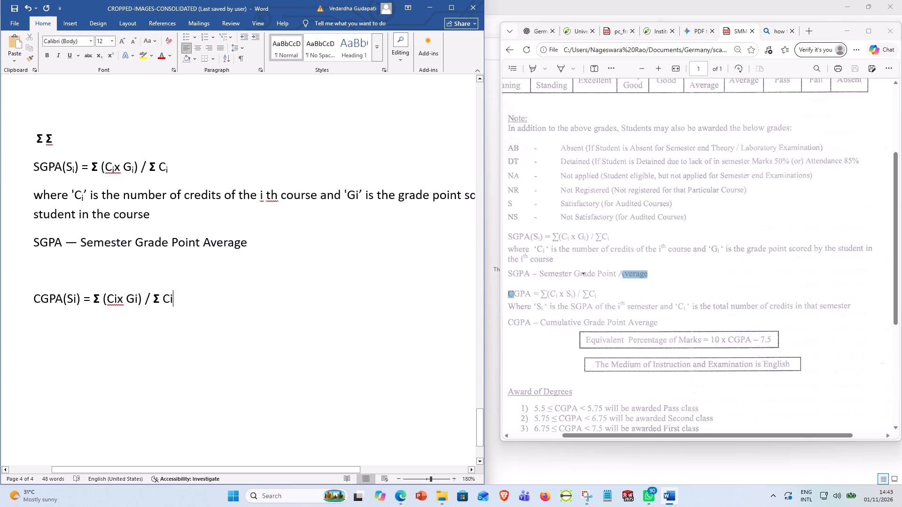
# Remove the space in "i th" in the SGPA explanation line and format its "th" as superscript.
pyautogui.moveTo(279, 194); pyautogui.dragTo(266, 192)
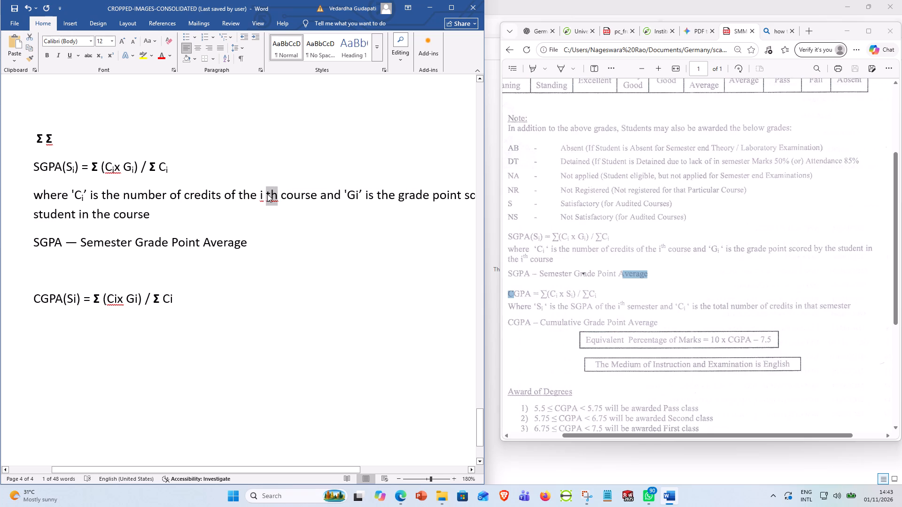
pyautogui.click(266, 195)
pyautogui.press('BackSpace')
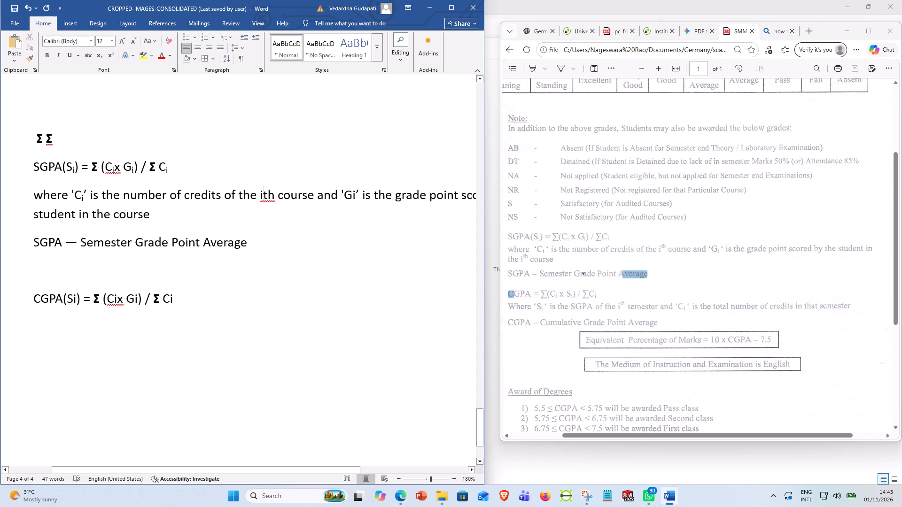
pyautogui.moveTo(274, 195); pyautogui.dragTo(265, 195)
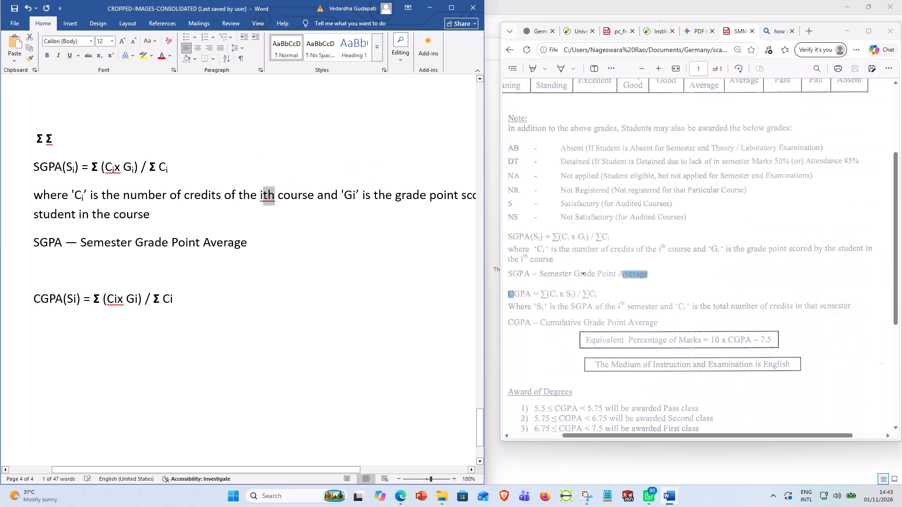
pyautogui.click(175, 70)
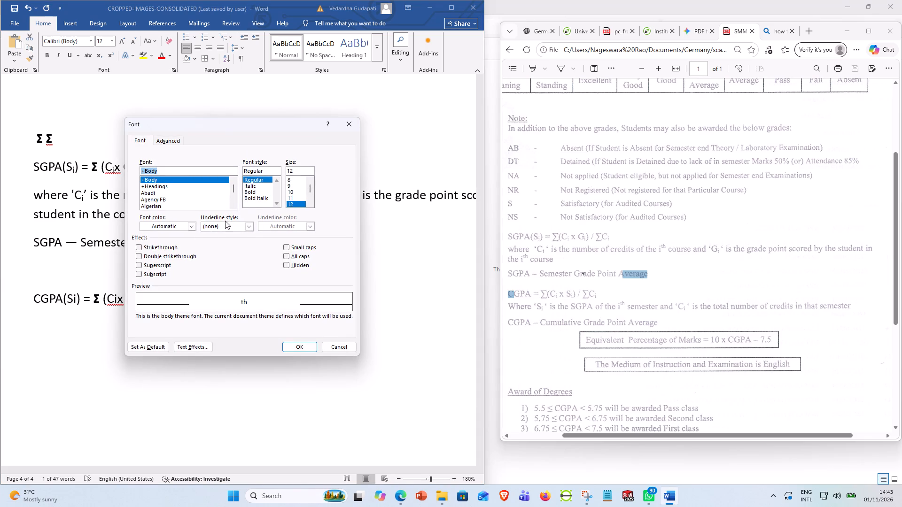
pyautogui.click(139, 264)
pyautogui.click(298, 347)
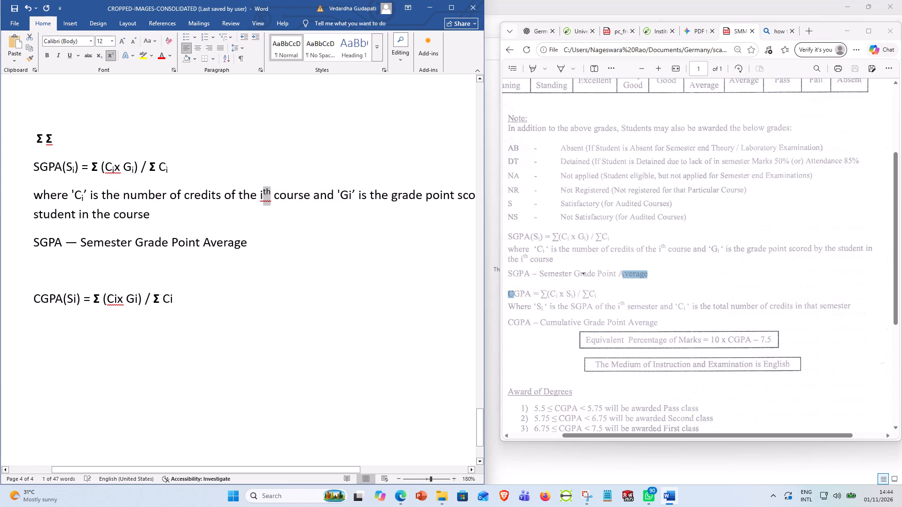
# Format the i of 'Gi' in the SGPA explanation line as subscript.
pyautogui.doubleClick(351, 191)
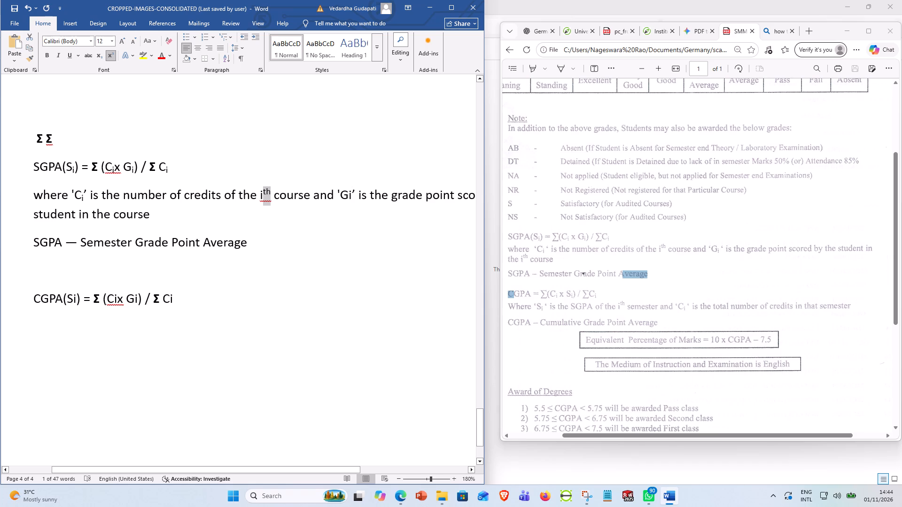
pyautogui.click(350, 193)
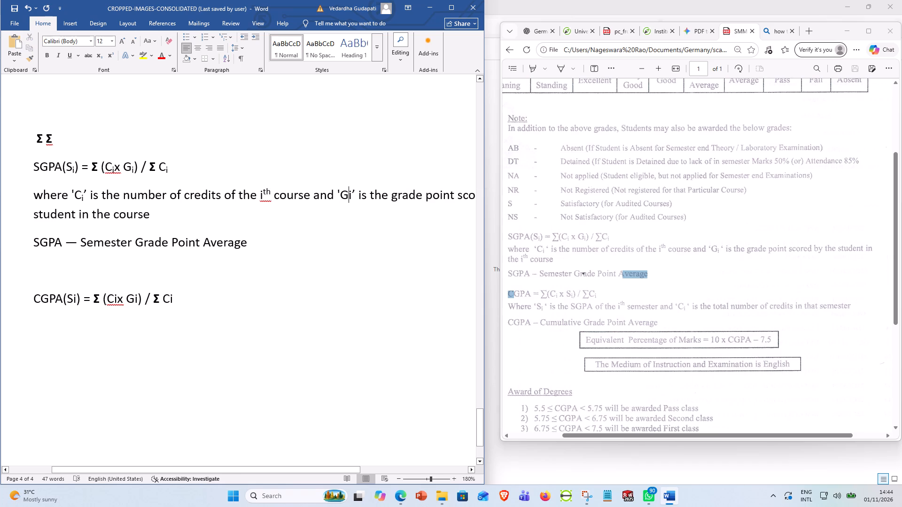
pyautogui.click(351, 194)
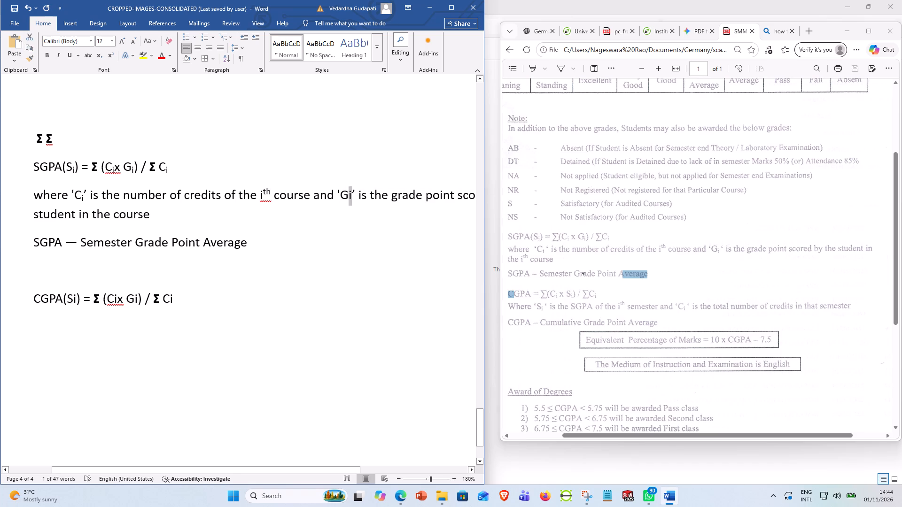
pyautogui.click(124, 70)
pyautogui.click(175, 70)
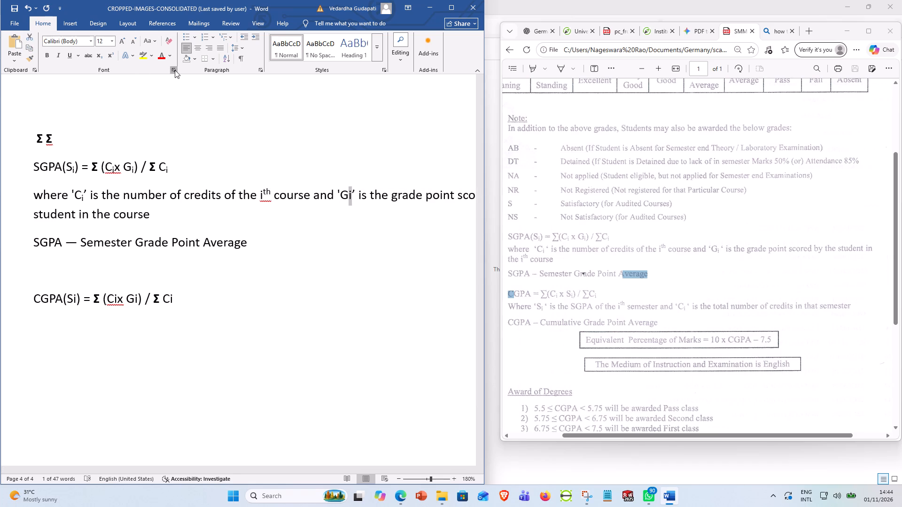
pyautogui.click(140, 274)
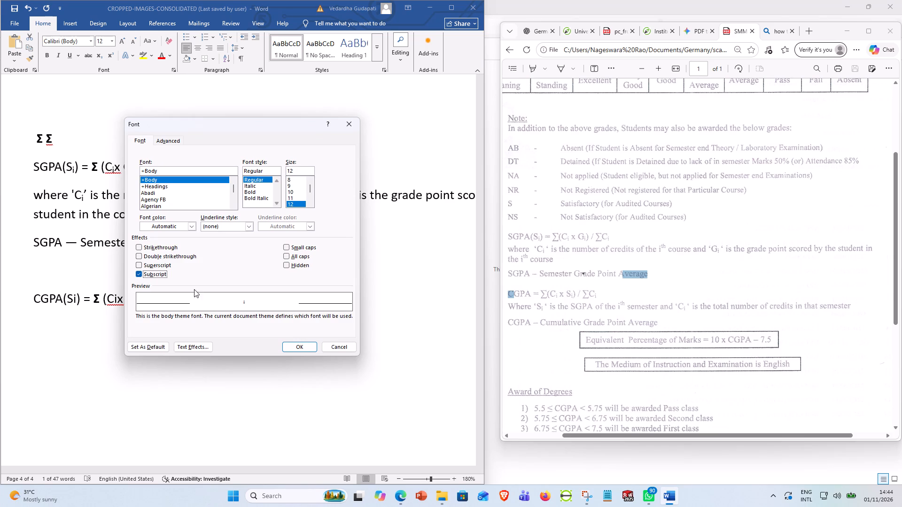
pyautogui.click(298, 346)
pyautogui.scroll(2, 372, 284)
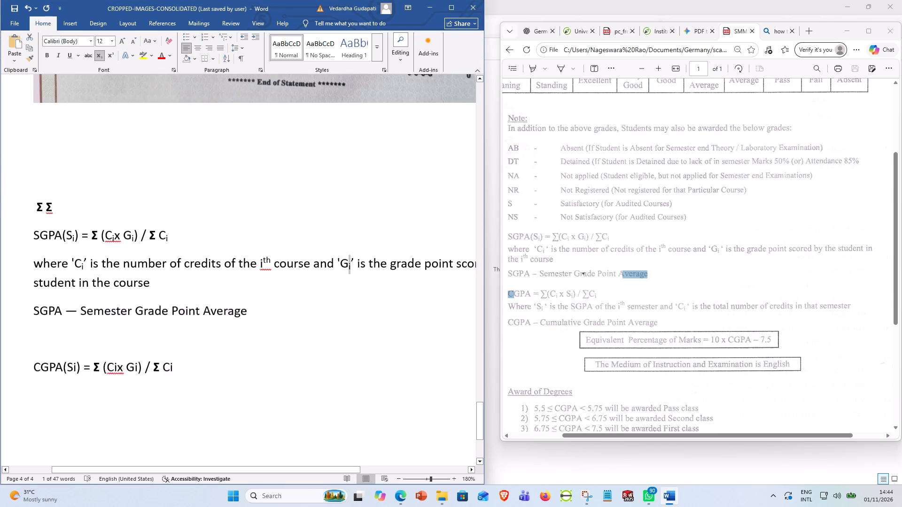
# Widen the Word window and check the end of the SGPA explanation line against the scanned text.
pyautogui.moveTo(484, 283); pyautogui.dragTo(508, 282)
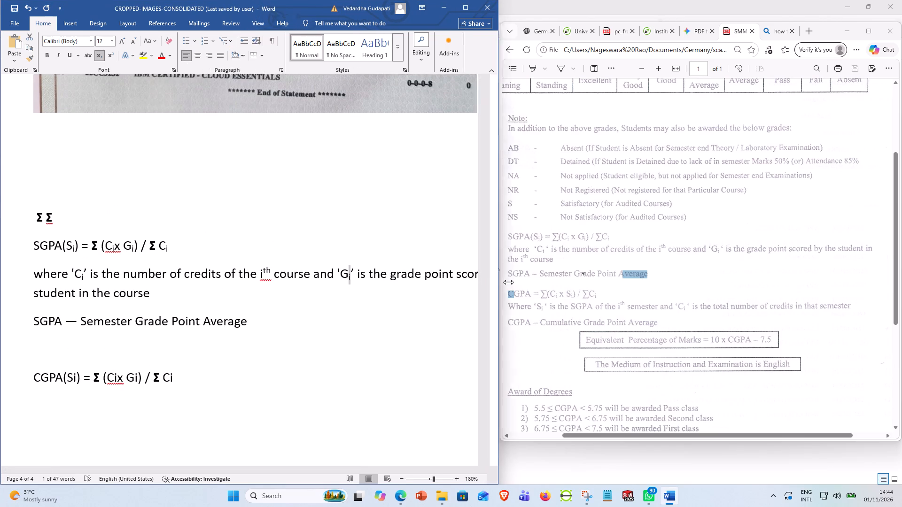
pyautogui.moveTo(508, 282); pyautogui.dragTo(514, 282)
pyautogui.click(378, 272)
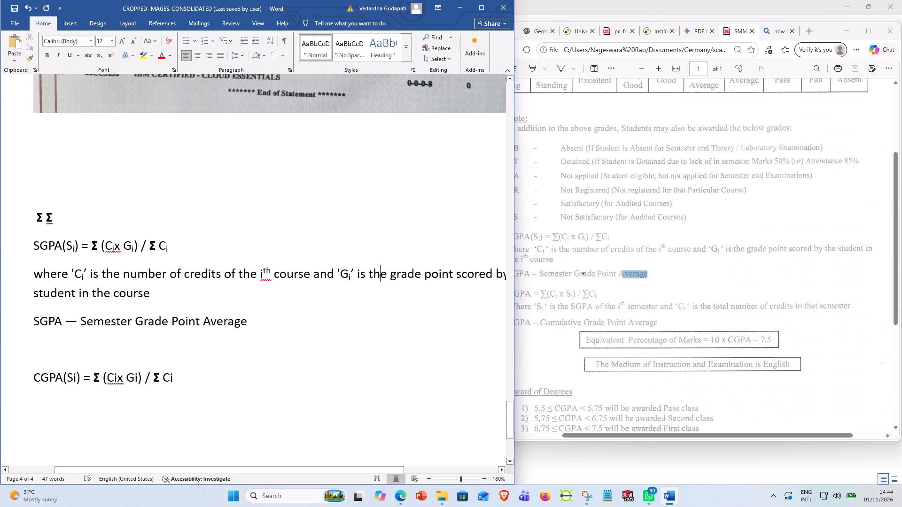
pyautogui.press('Right')
pyautogui.press('Right')
pyautogui.press('Right')
pyautogui.press('Right')
pyautogui.press('Right')
pyautogui.press('Right')
pyautogui.press('Right')
pyautogui.press('Right')
pyautogui.press('Right')
pyautogui.press('Right')
pyautogui.press('Right')
pyautogui.press('Right')
pyautogui.press('Right')
pyautogui.press('Right')
pyautogui.press('Right')
pyautogui.press('Right')
pyautogui.press('Right')
pyautogui.press('Right')
pyautogui.press('Right')
pyautogui.press('Right')
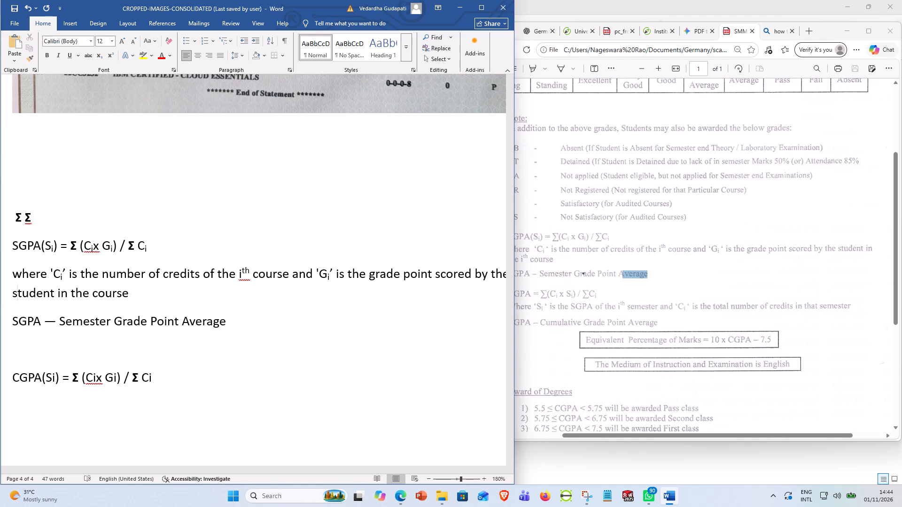
# Copy the "ith" with its superscript and paste it before "course" at the end of the SGPA explanation.
pyautogui.moveTo(248, 270); pyautogui.dragTo(238, 272)
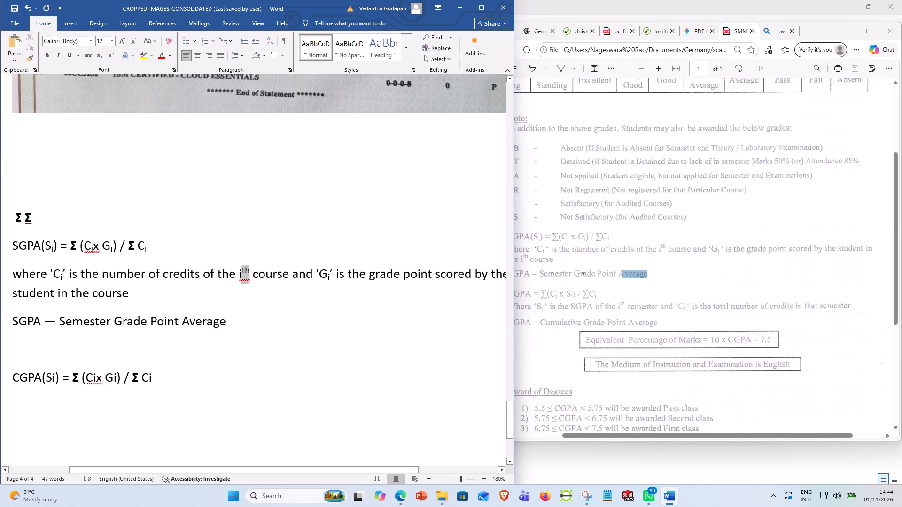
pyautogui.moveTo(238, 272); pyautogui.dragTo(238, 272)
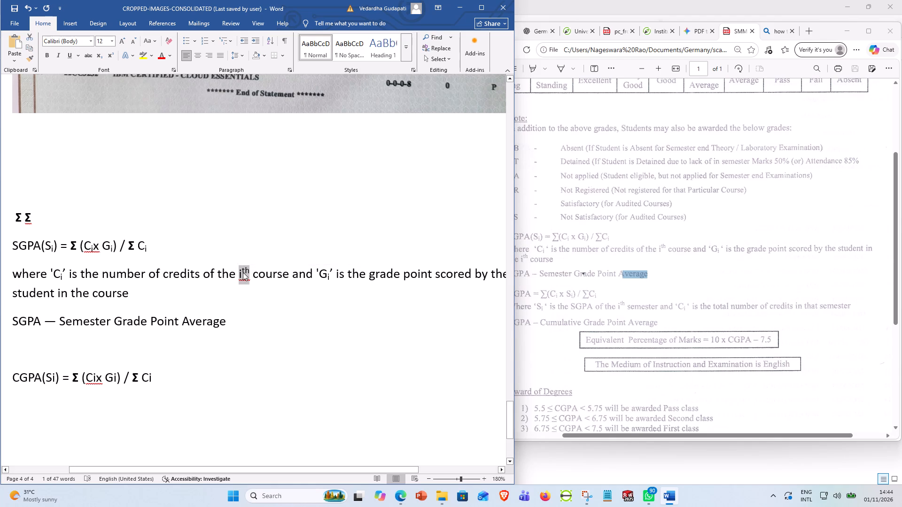
pyautogui.rightClick(243, 271)
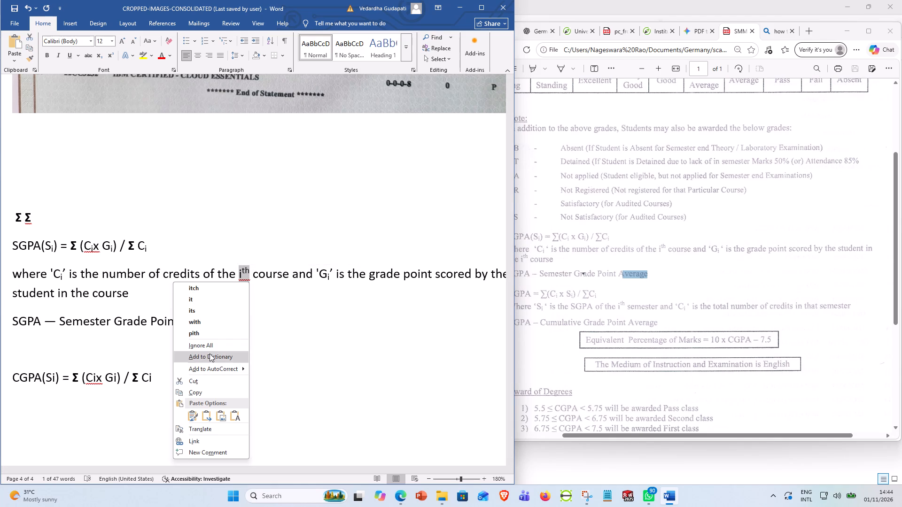
pyautogui.click(196, 391)
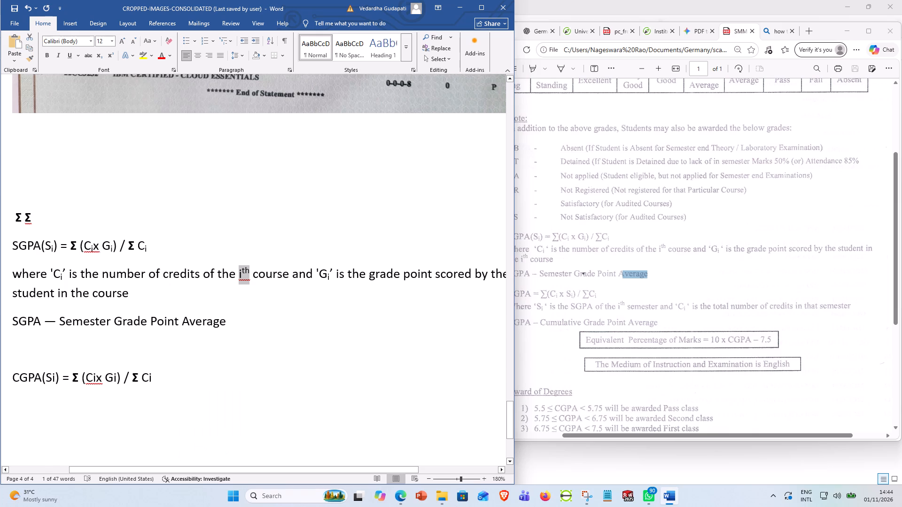
pyautogui.click(93, 292)
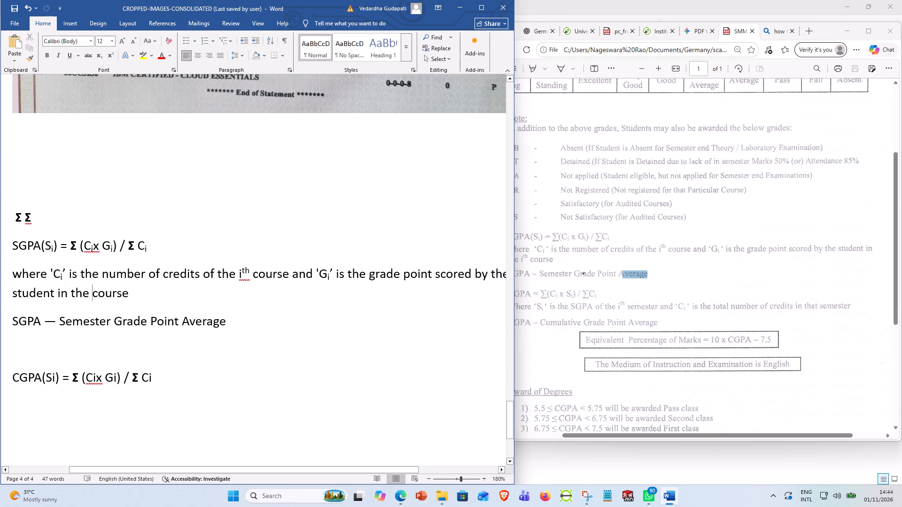
pyautogui.hotkey('ctrl', 'v')
pyautogui.click(214, 302)
pyautogui.click(515, 145)
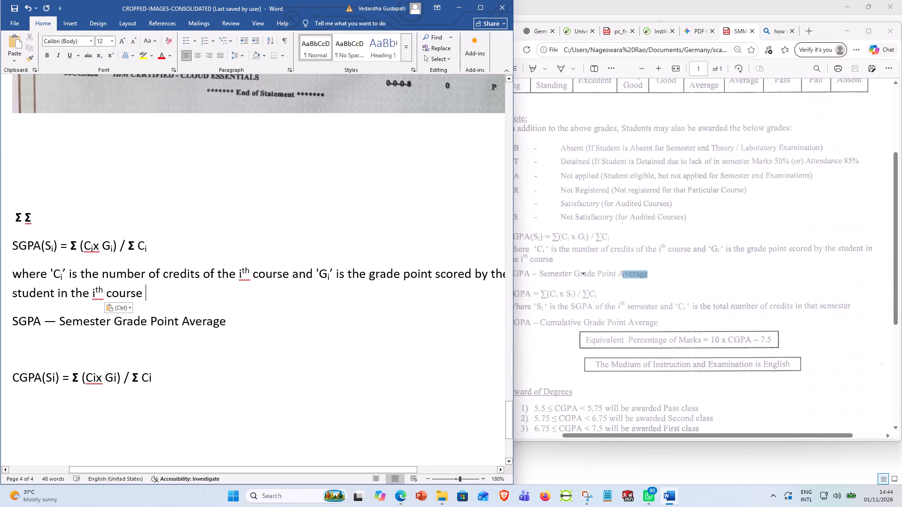
# Delete the unformatted CGPA formula line at the bottom of the document.
pyautogui.scroll(-3, 375, 213)
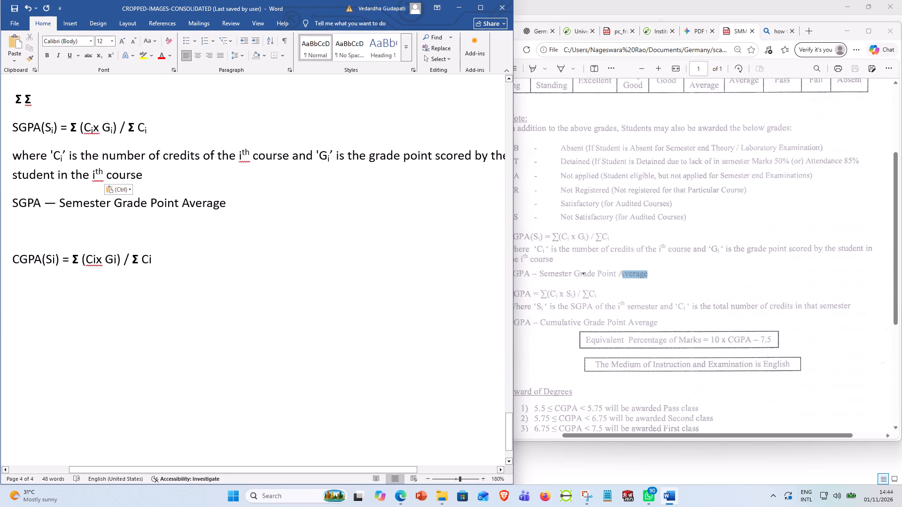
pyautogui.moveTo(157, 259); pyautogui.dragTo(147, 256)
pyautogui.moveTo(147, 256); pyautogui.dragTo(9, 251)
pyautogui.press('Delete')
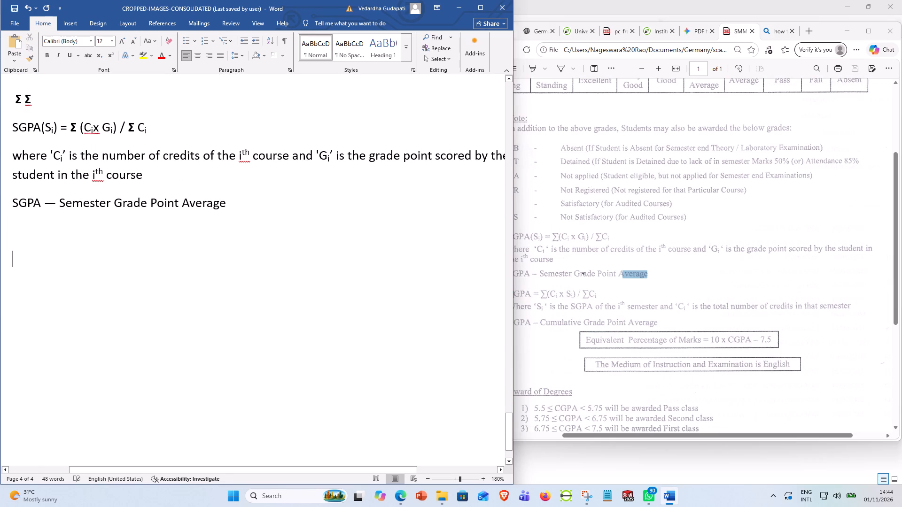
# Copy the formatted SGPA formula to a new line below "SGPA — Semester Grade Point Average" and change its first letter to C.
pyautogui.moveTo(153, 126); pyautogui.dragTo(13, 125)
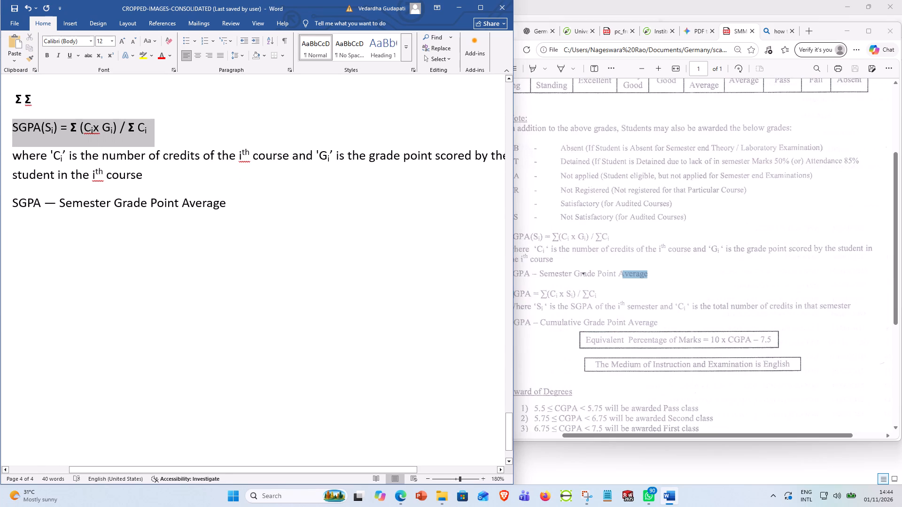
pyautogui.moveTo(13, 125); pyautogui.dragTo(12, 125)
pyautogui.rightClick(50, 129)
pyautogui.click(75, 160)
pyautogui.click(233, 207)
pyautogui.press('Return')
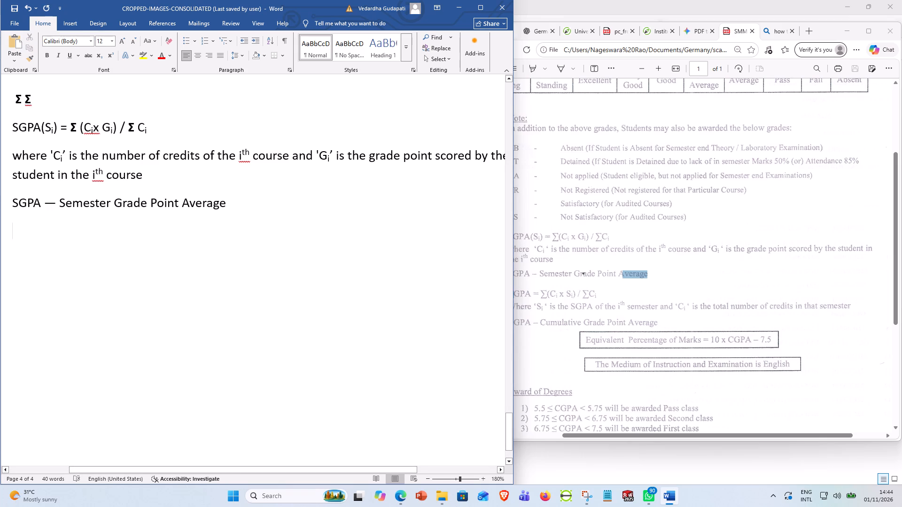
pyautogui.hotkey('ctrl', 'v')
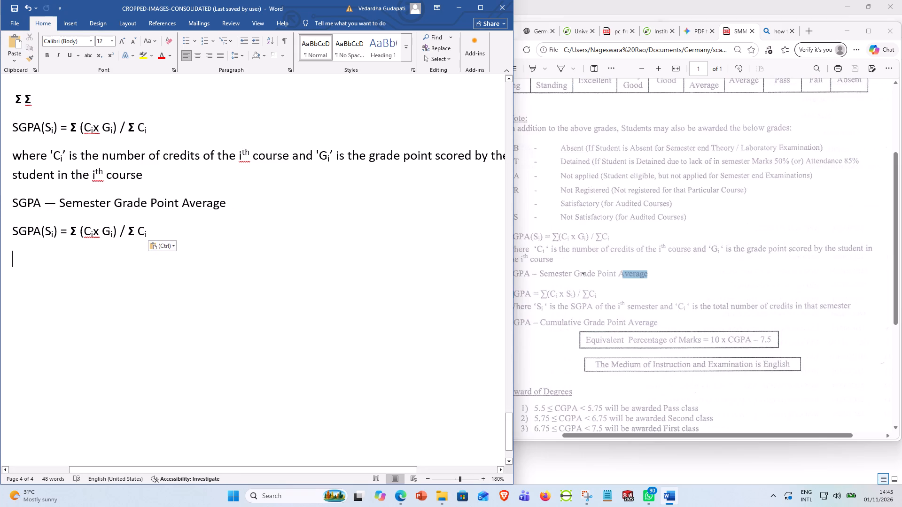
pyautogui.moveTo(16, 231); pyautogui.dragTo(10, 233)
pyautogui.hotkey('shift', 'c')
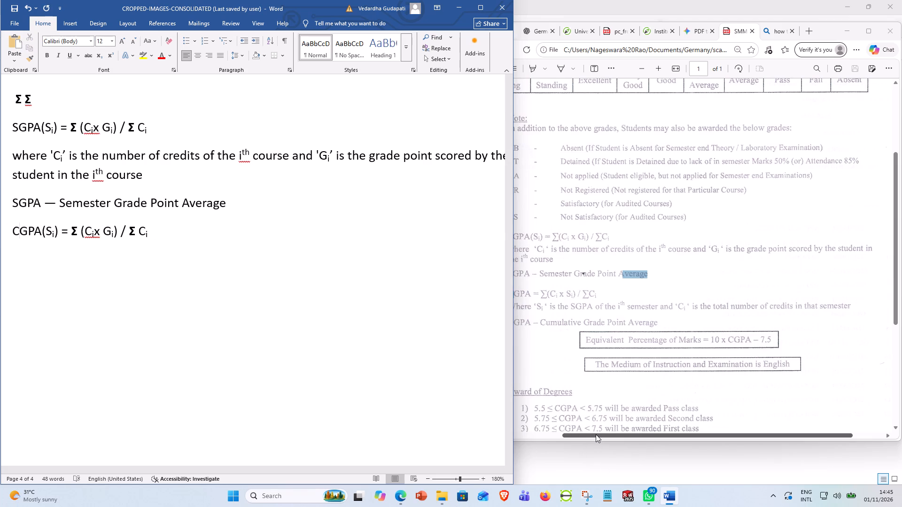
# Bring the scanned CGPA formula in Edge fully into view and delete "(Si)" after CGPA in the Word formula.
pyautogui.moveTo(596, 434); pyautogui.dragTo(579, 434)
pyautogui.click(556, 305)
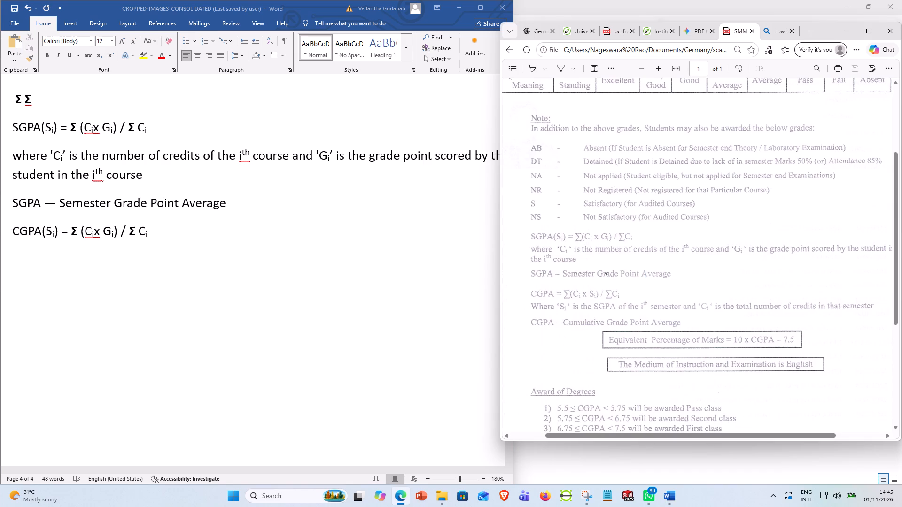
pyautogui.click(57, 229)
pyautogui.moveTo(58, 227); pyautogui.dragTo(43, 233)
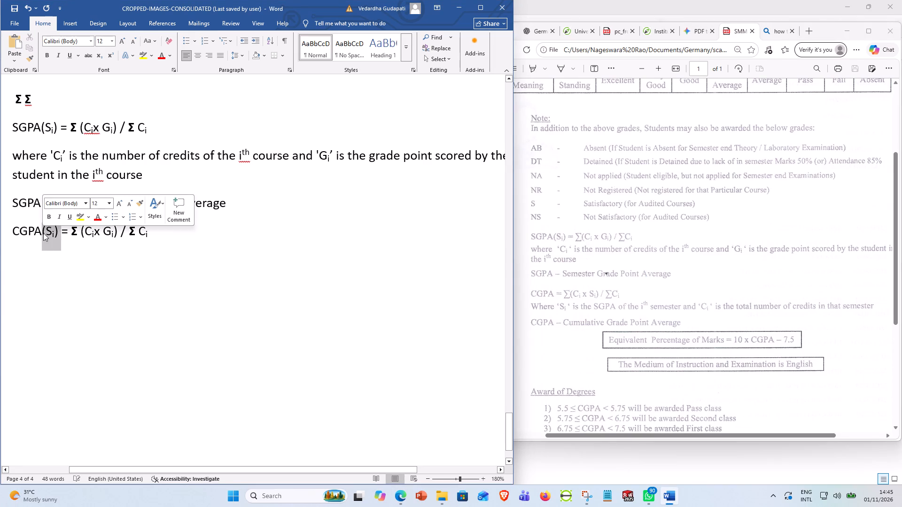
pyautogui.press('Delete')
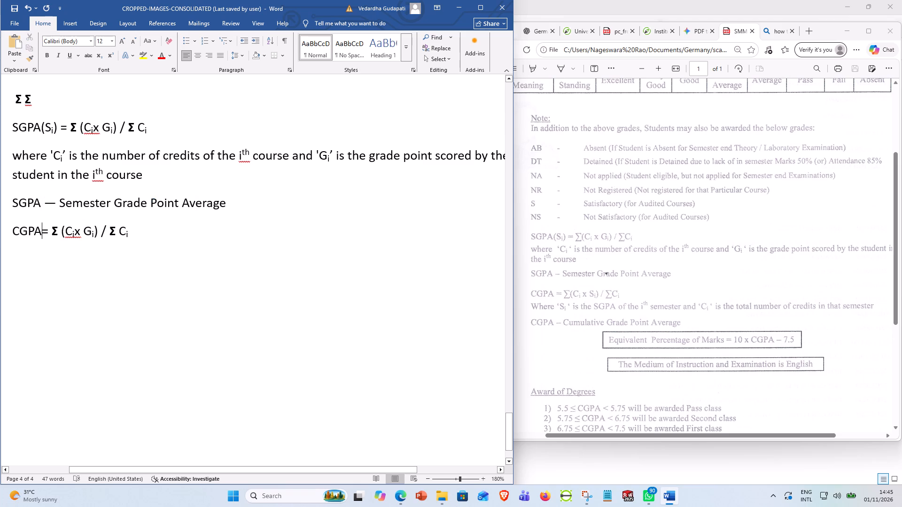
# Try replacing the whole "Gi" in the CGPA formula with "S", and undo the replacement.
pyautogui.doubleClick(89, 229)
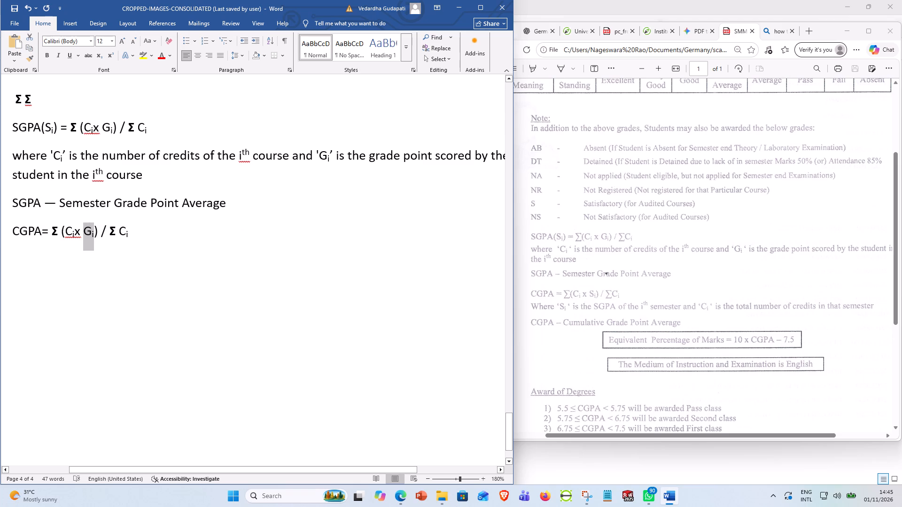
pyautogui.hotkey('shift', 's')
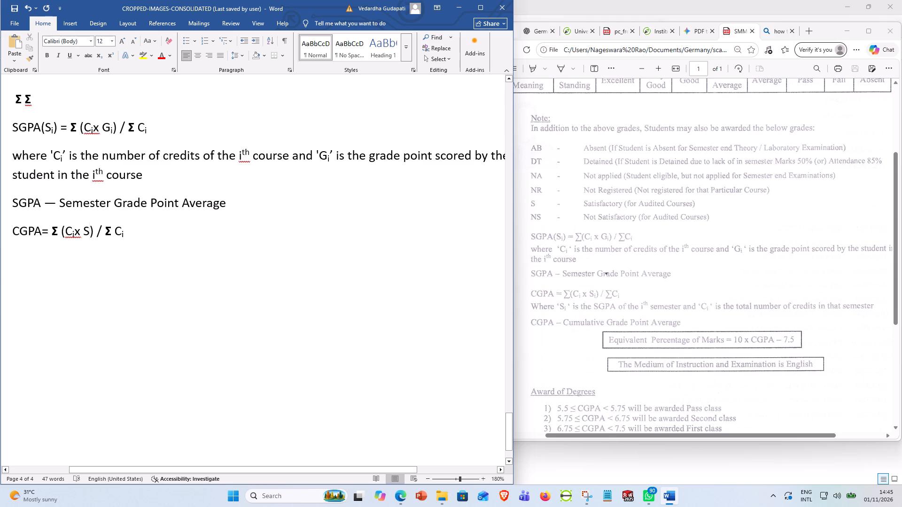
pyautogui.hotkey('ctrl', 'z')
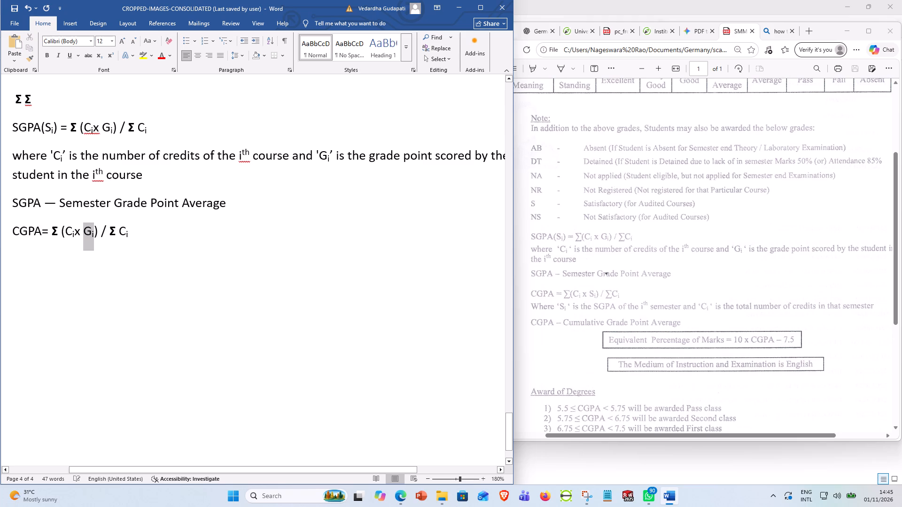
# Replace only the letter G with S in the CGPA formula, keeping its subscript i.
pyautogui.click(108, 254)
pyautogui.click(88, 230)
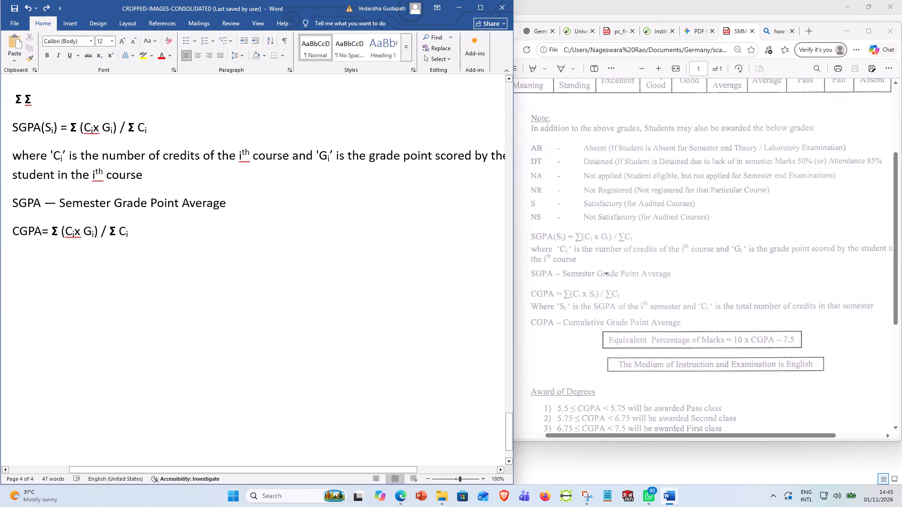
pyautogui.press('BackSpace')
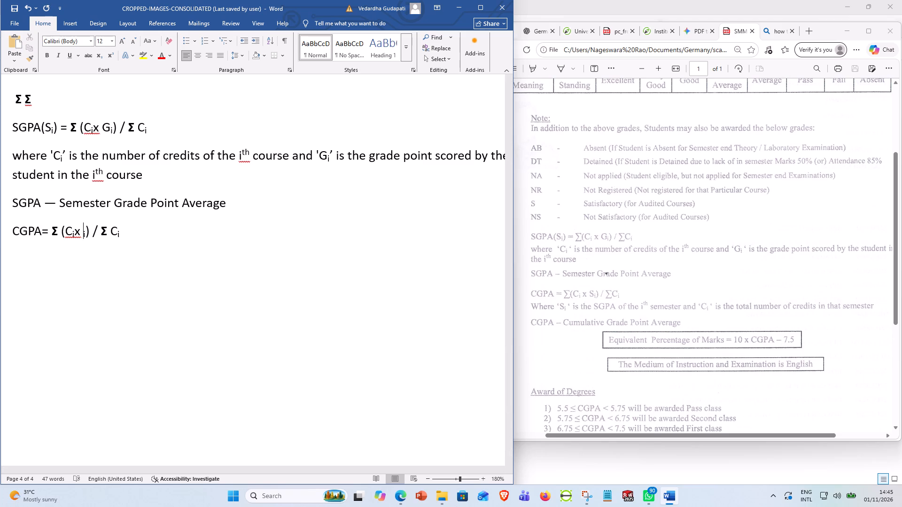
pyautogui.hotkey('shift', 's')
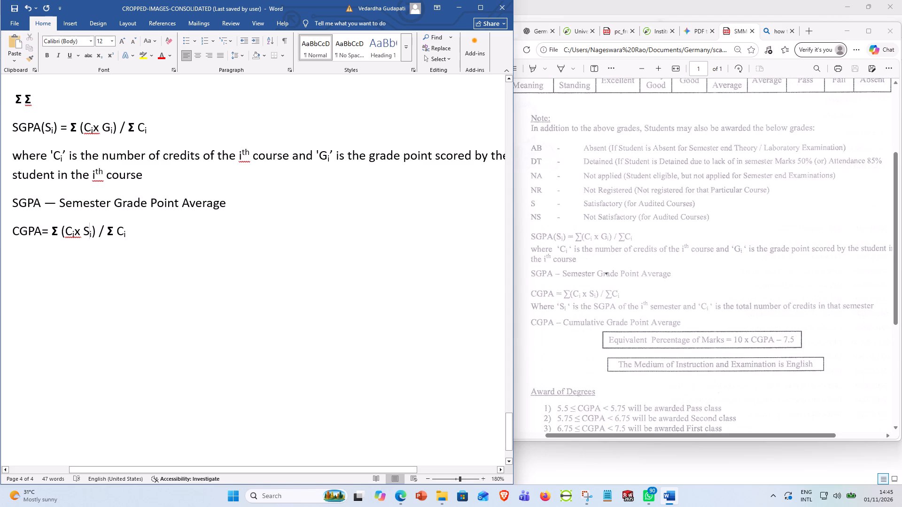
# Copy the "Where 'Si' is the SGPA…" sentence from the scanned PDF in Edge to a new line below the CGPA formula in Word.
pyautogui.moveTo(14, 155); pyautogui.dragTo(153, 173)
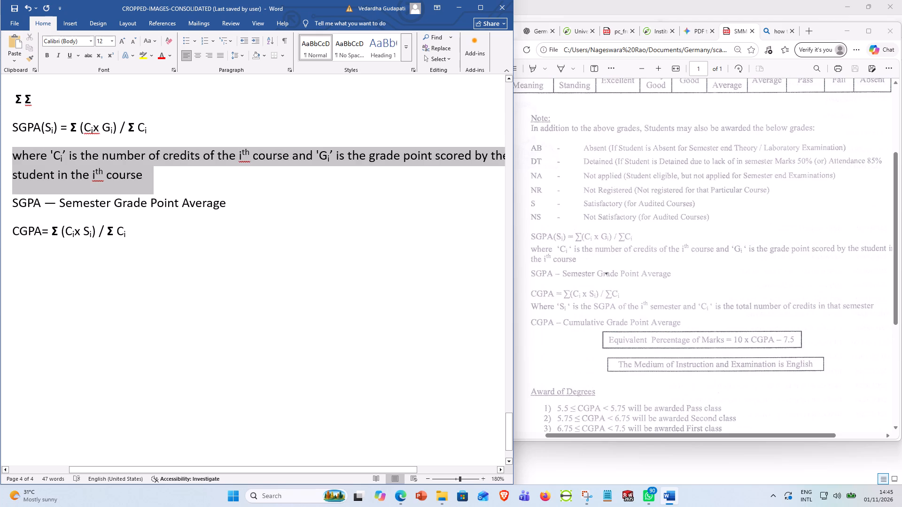
pyautogui.moveTo(153, 173); pyautogui.dragTo(153, 174)
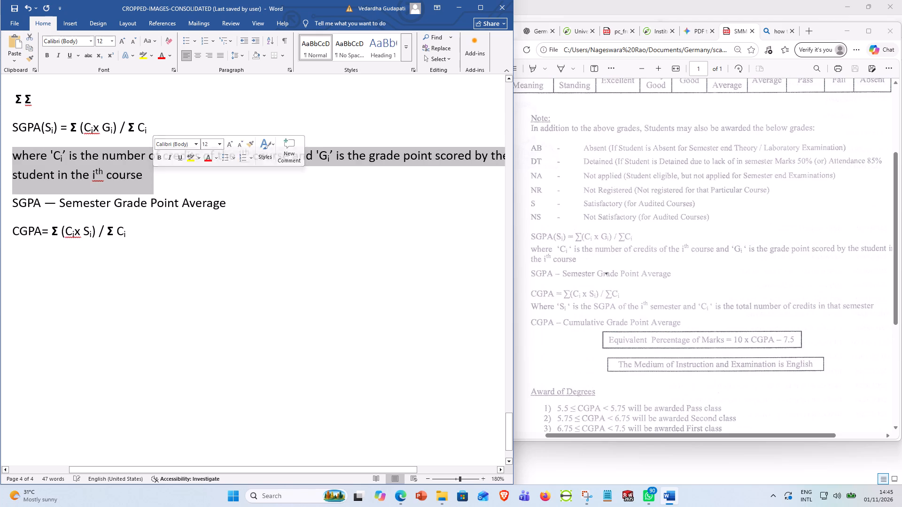
pyautogui.click(544, 278)
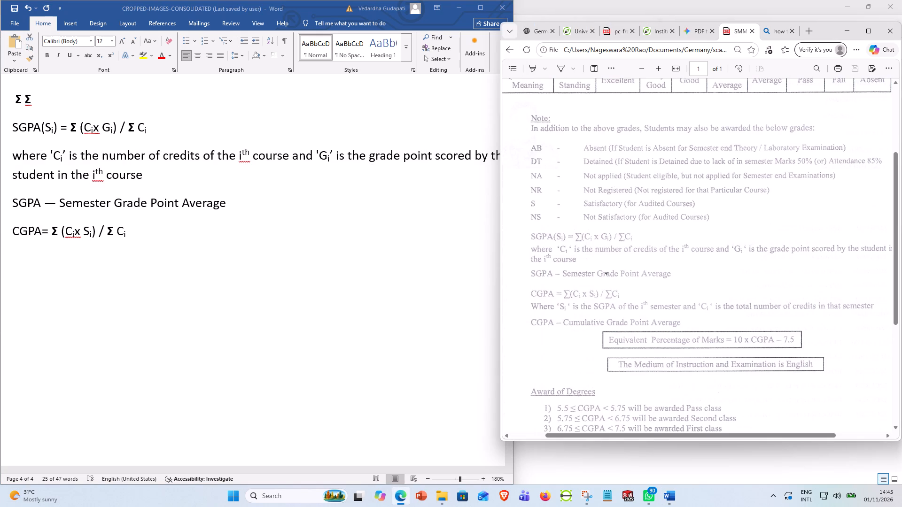
pyautogui.moveTo(532, 305); pyautogui.dragTo(861, 307)
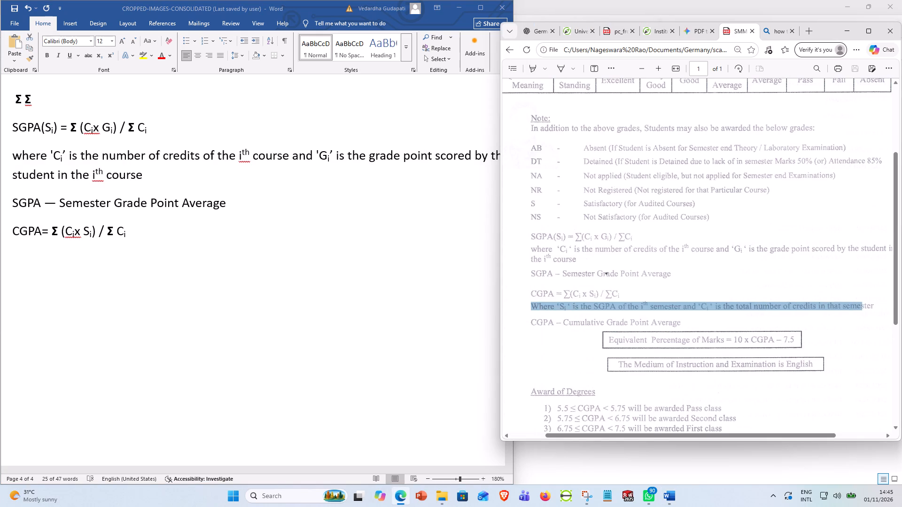
pyautogui.moveTo(861, 307); pyautogui.dragTo(873, 307)
pyautogui.rightClick(819, 304)
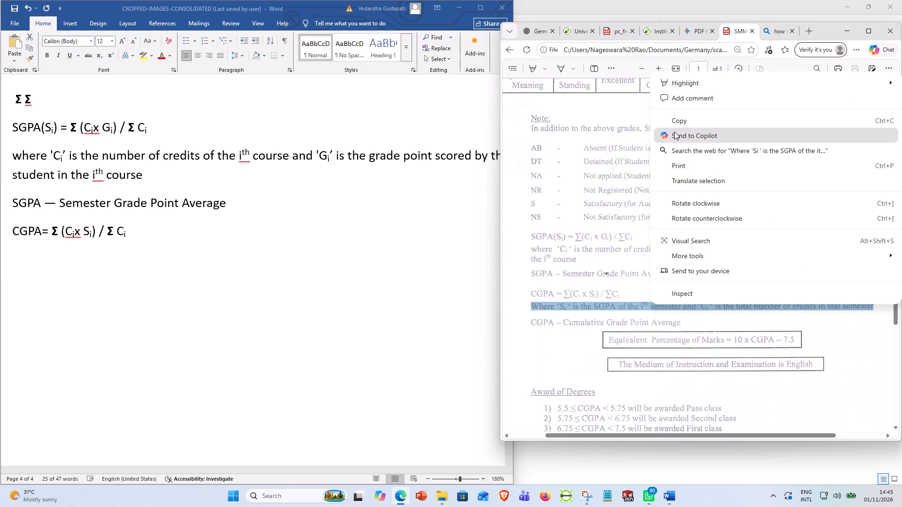
pyautogui.click(678, 123)
pyautogui.click(135, 232)
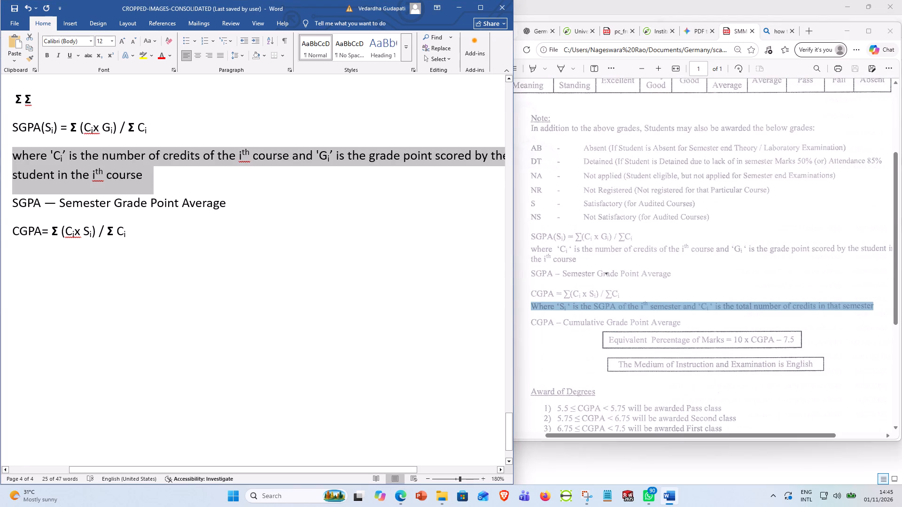
pyautogui.click(131, 234)
pyautogui.press('Return')
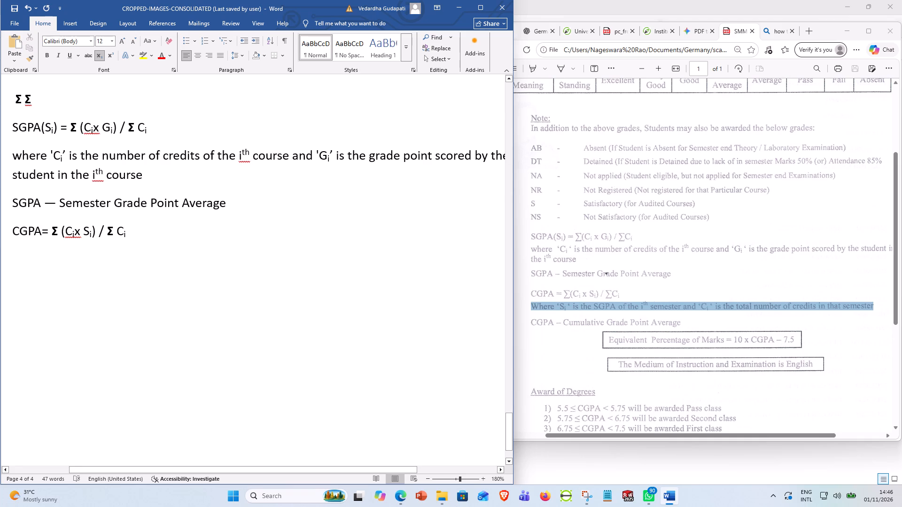
pyautogui.hotkey('ctrl', 'v')
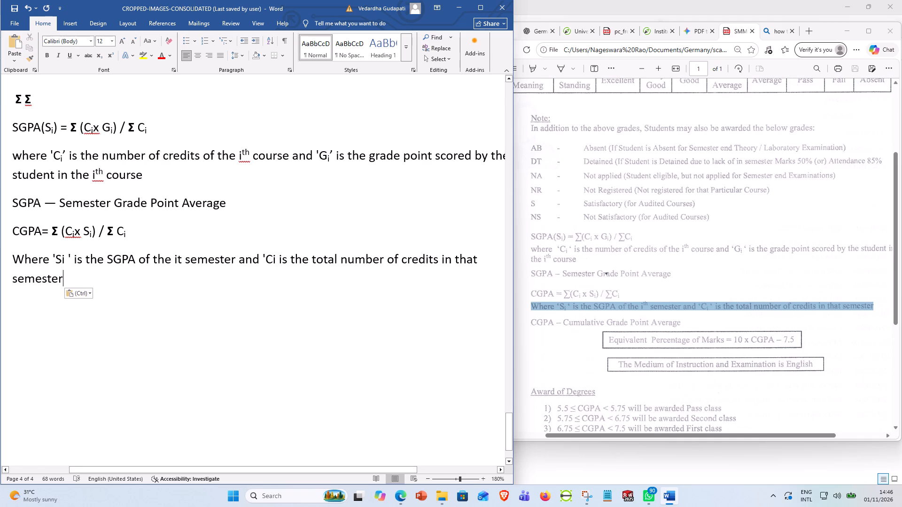
# Format the i of "Si" as subscript in the sentence below the CGPA formula.
pyautogui.click(62, 259)
pyautogui.moveTo(65, 259); pyautogui.dragTo(60, 259)
pyautogui.click(175, 71)
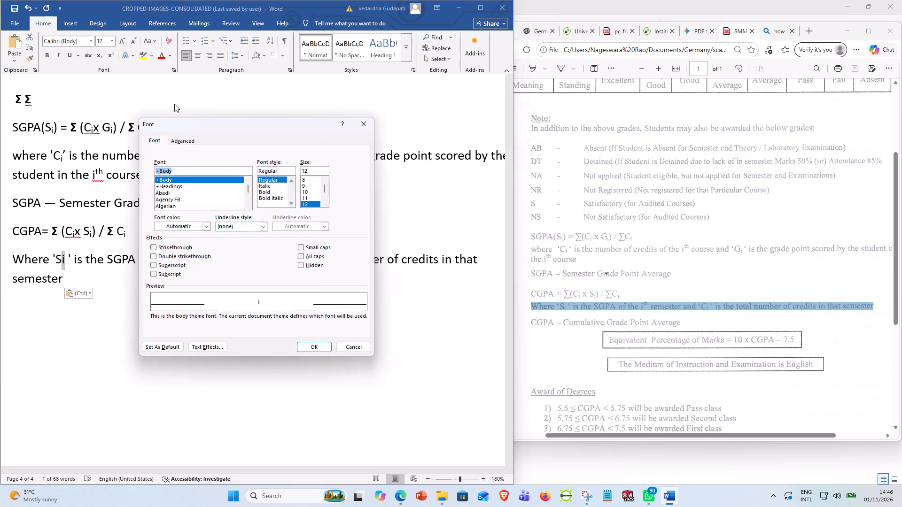
pyautogui.click(153, 273)
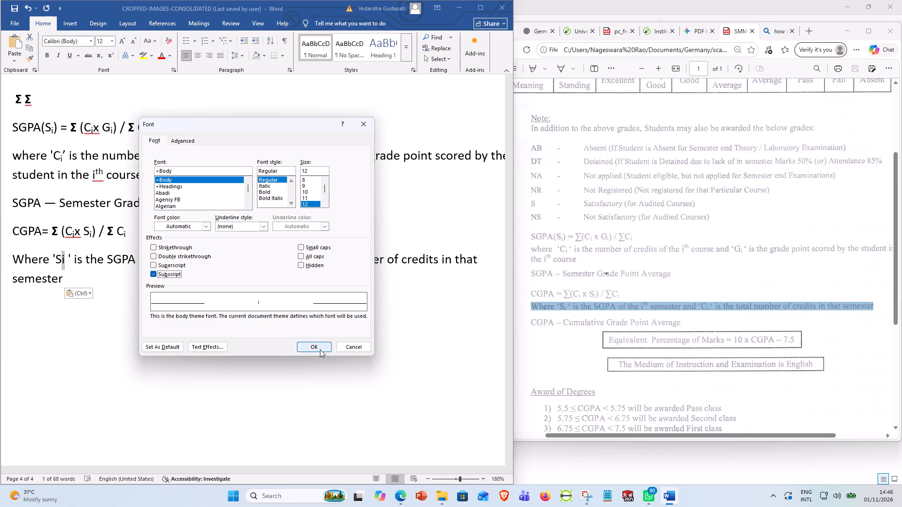
pyautogui.click(320, 349)
pyautogui.click(262, 325)
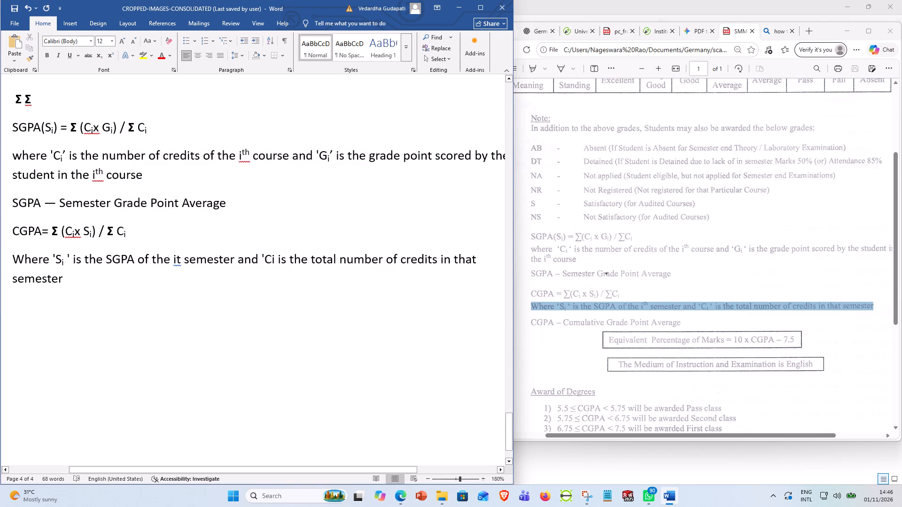
# Complete "it" to "ith" in the sentence below the CGPA formula and format "th" as superscript.
pyautogui.click(181, 260)
pyautogui.press('h')
pyautogui.hotkey('shift', 'Left')
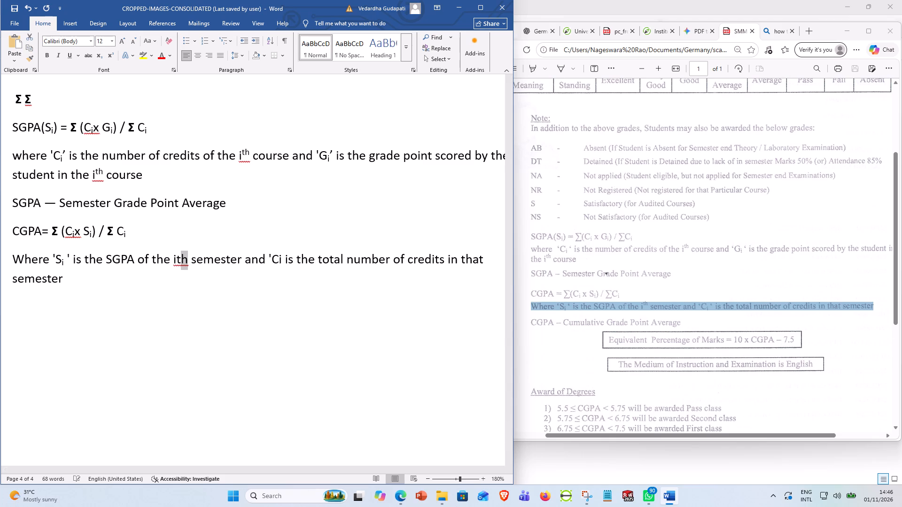
pyautogui.hotkey('shift', 'Left')
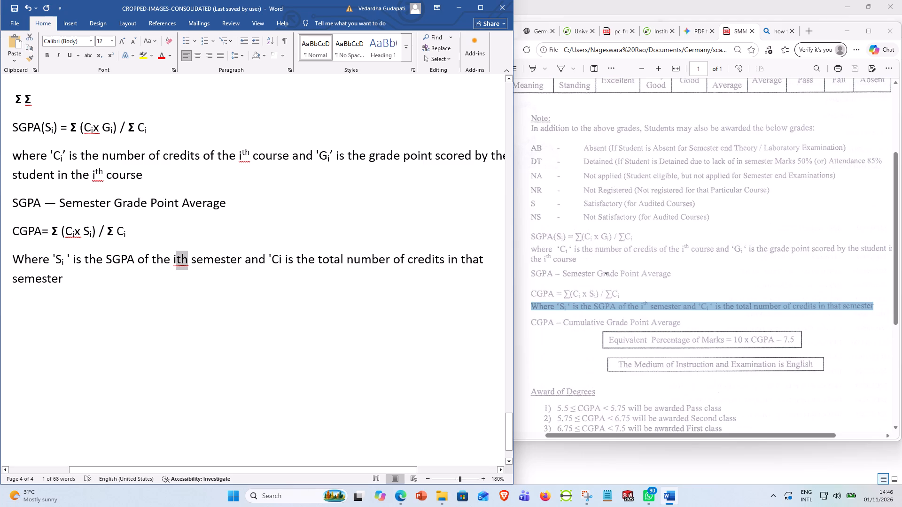
pyautogui.click(173, 69)
pyautogui.click(152, 265)
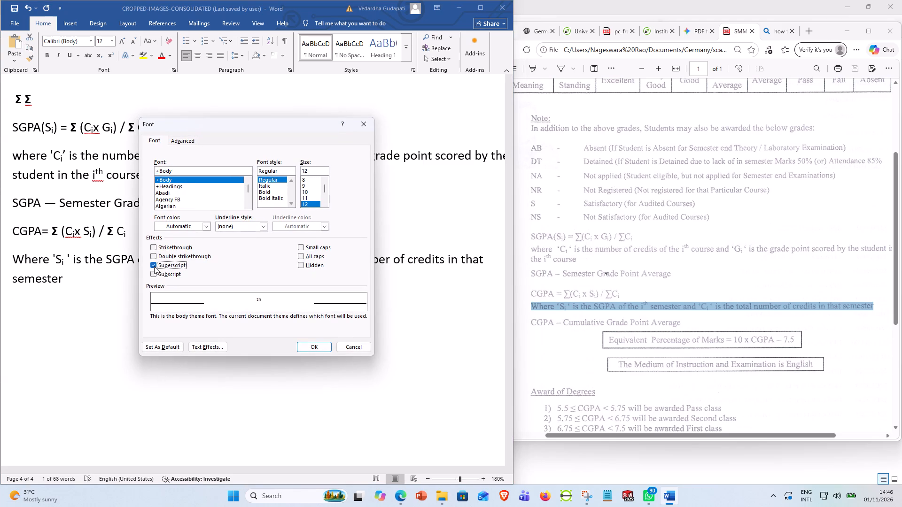
pyautogui.click(312, 347)
pyautogui.click(298, 327)
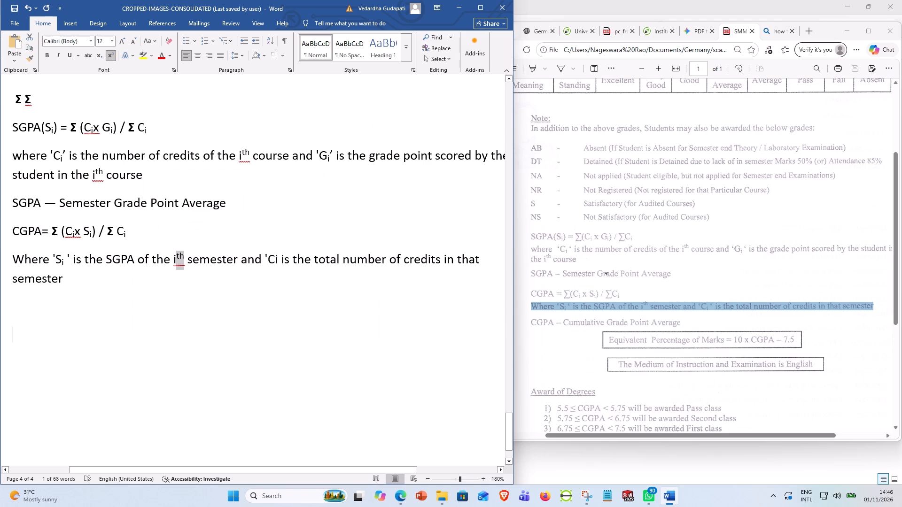
# Retype the i of "Ci" in the sentence below the CGPA formula and format it as subscript.
pyautogui.click(278, 256)
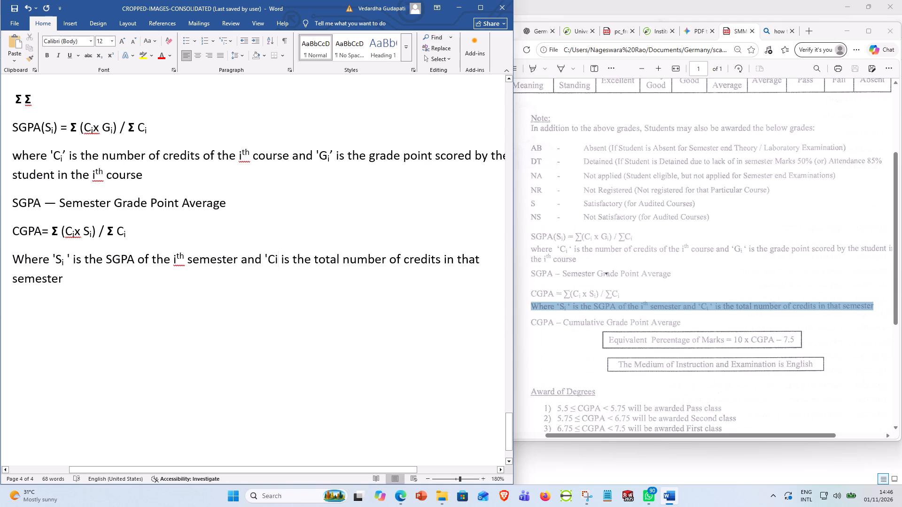
pyautogui.press('BackSpace')
pyautogui.press('i')
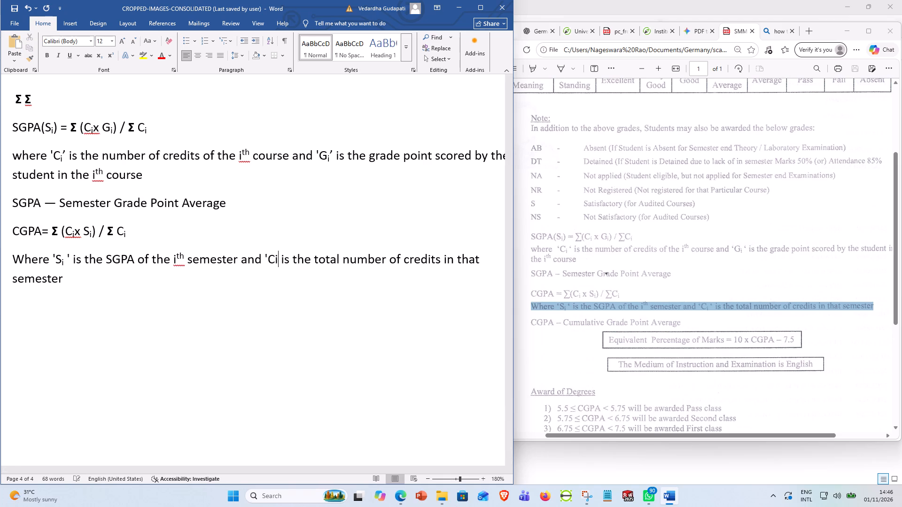
pyautogui.hotkey('shift', 'Left')
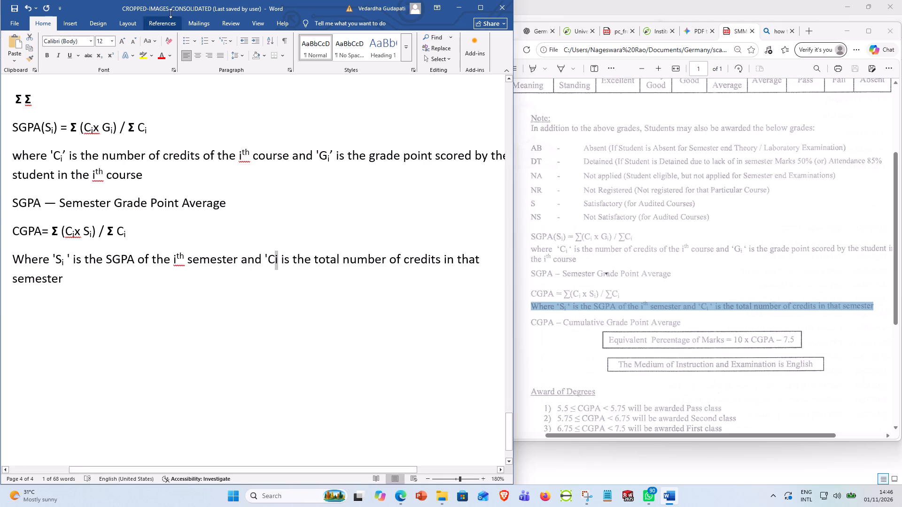
pyautogui.click(173, 70)
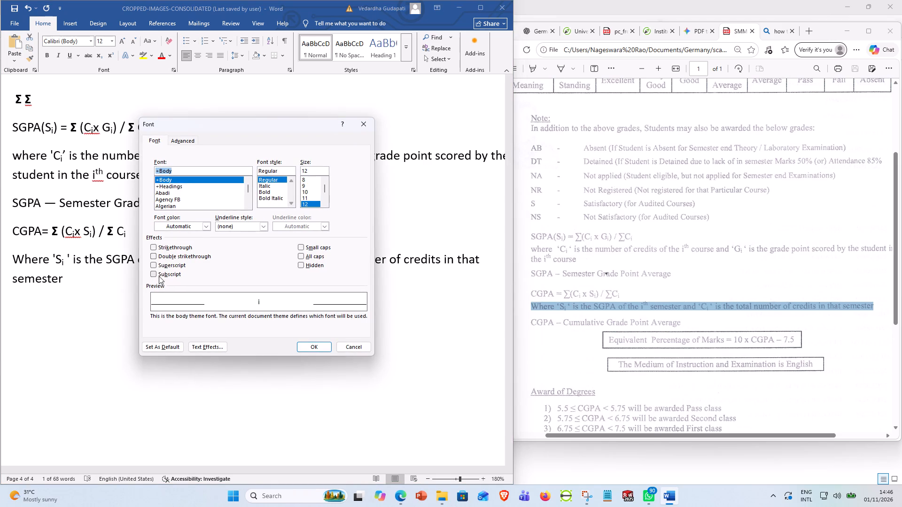
pyautogui.click(156, 274)
pyautogui.click(314, 349)
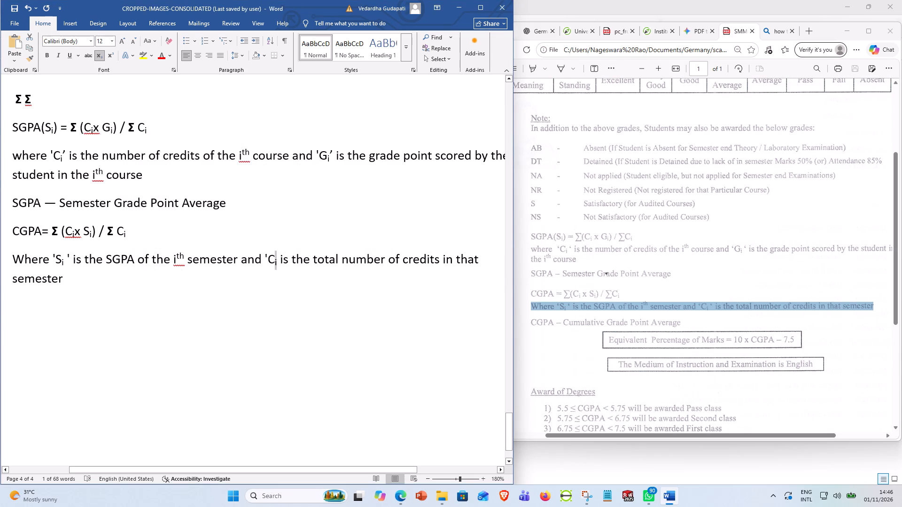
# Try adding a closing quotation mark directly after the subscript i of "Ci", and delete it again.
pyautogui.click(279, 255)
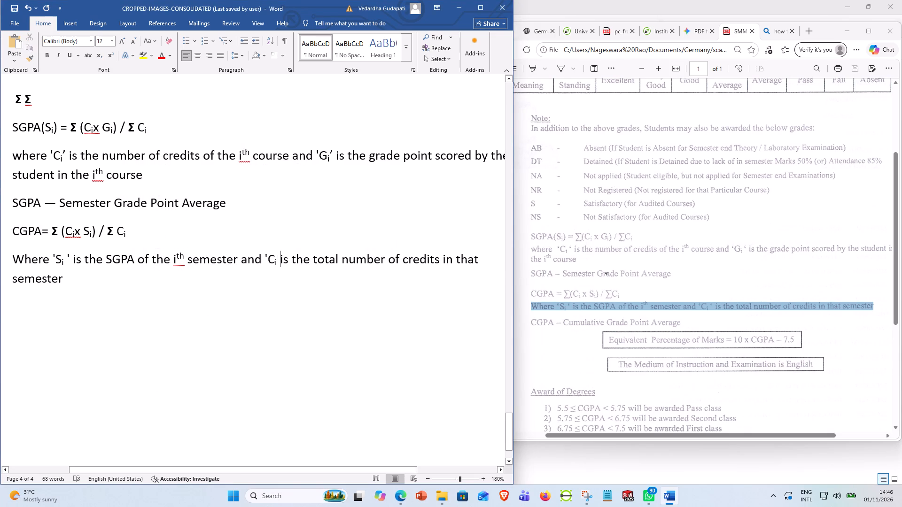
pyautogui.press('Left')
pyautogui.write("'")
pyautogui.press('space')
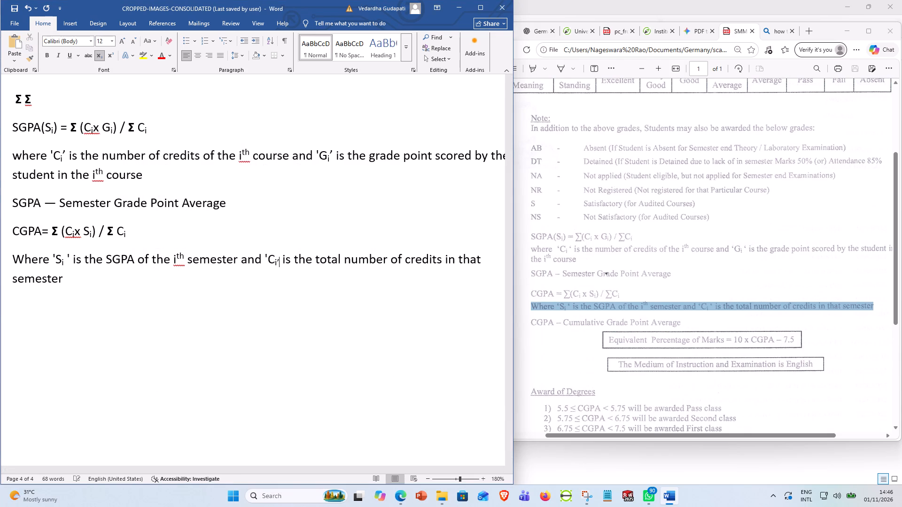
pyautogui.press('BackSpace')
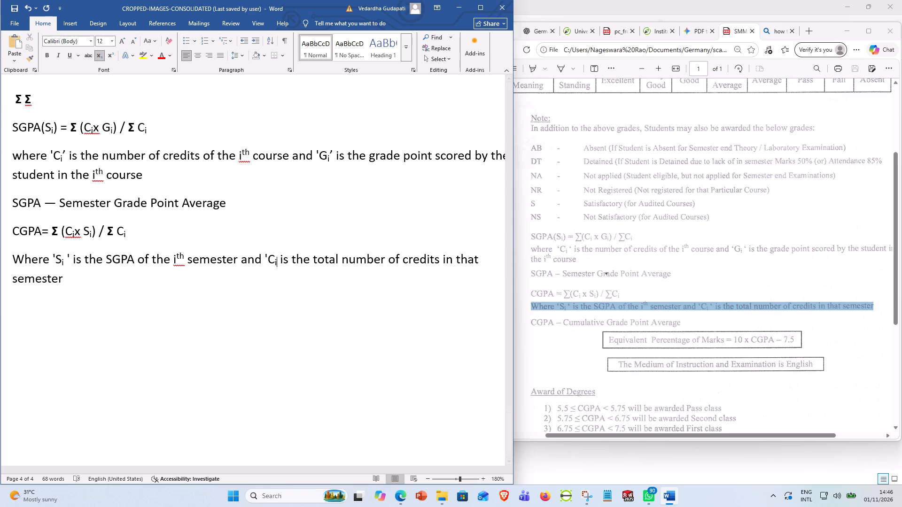
# Add a normal-size closing quotation mark after "Ci", just before "is the total number of credits".
pyautogui.click(280, 254)
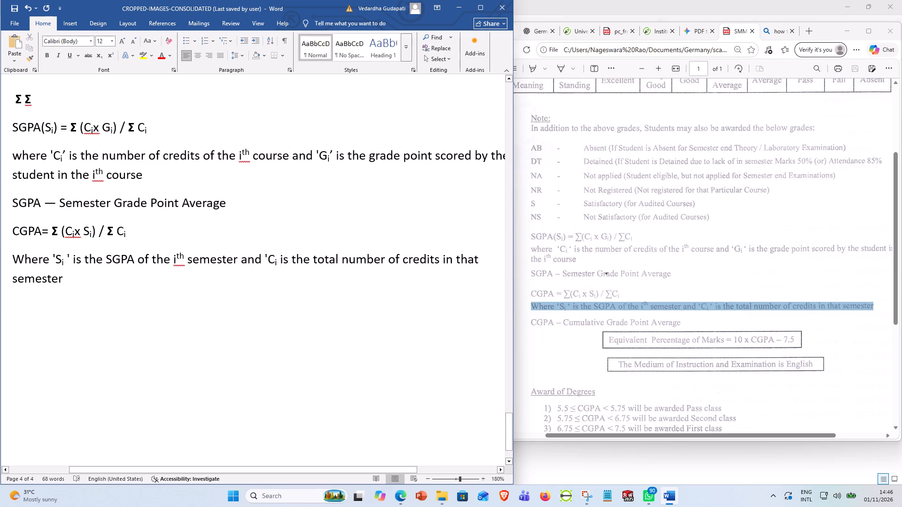
pyautogui.write("'")
pyautogui.press('space')
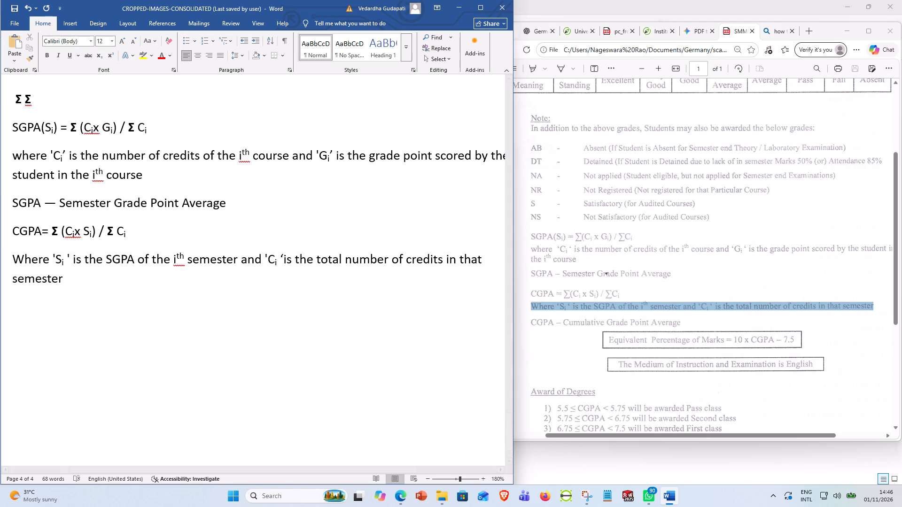
# Copy the line "CGPA — Cumulative Grade Point Average" from the scanned PDF in Edge to a new line at the end of the Word document.
pyautogui.click(688, 321)
pyautogui.moveTo(684, 322); pyautogui.dragTo(597, 321)
pyautogui.moveTo(679, 320); pyautogui.dragTo(541, 315)
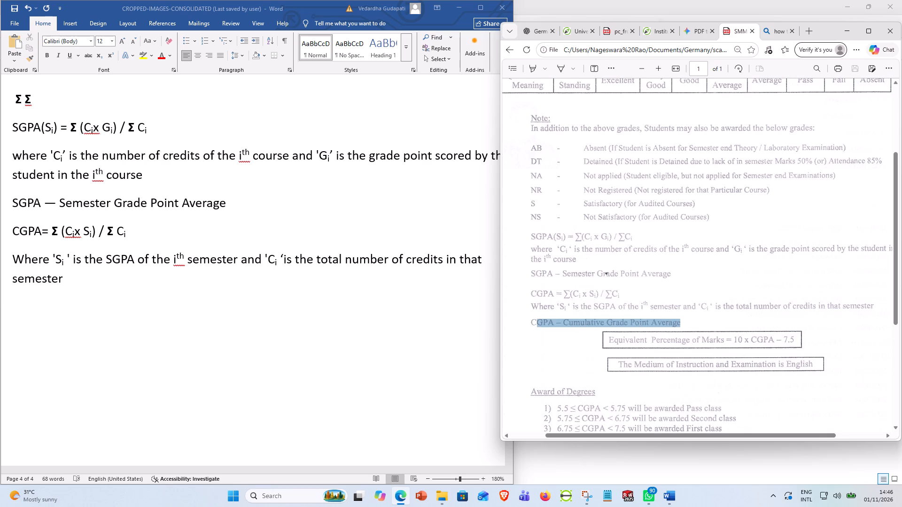
pyautogui.moveTo(541, 315); pyautogui.dragTo(535, 315)
pyautogui.rightClick(537, 321)
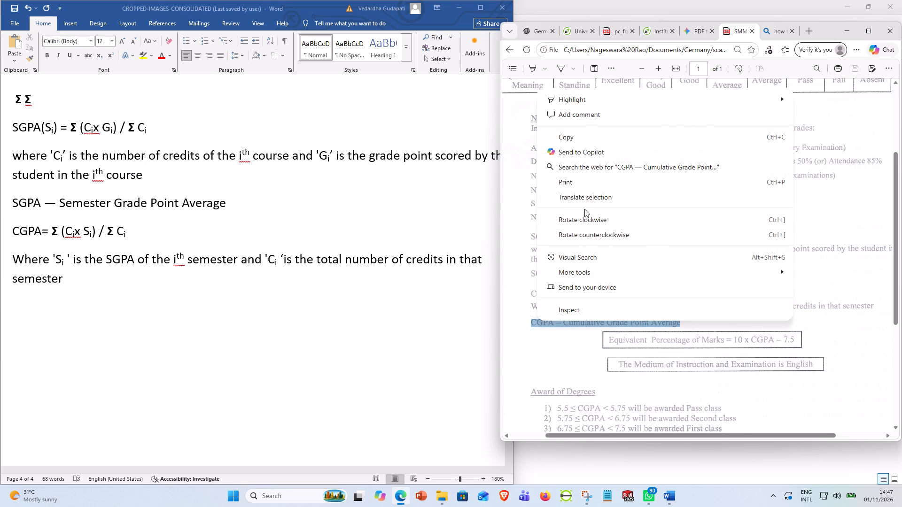
pyautogui.click(563, 142)
pyautogui.click(69, 272)
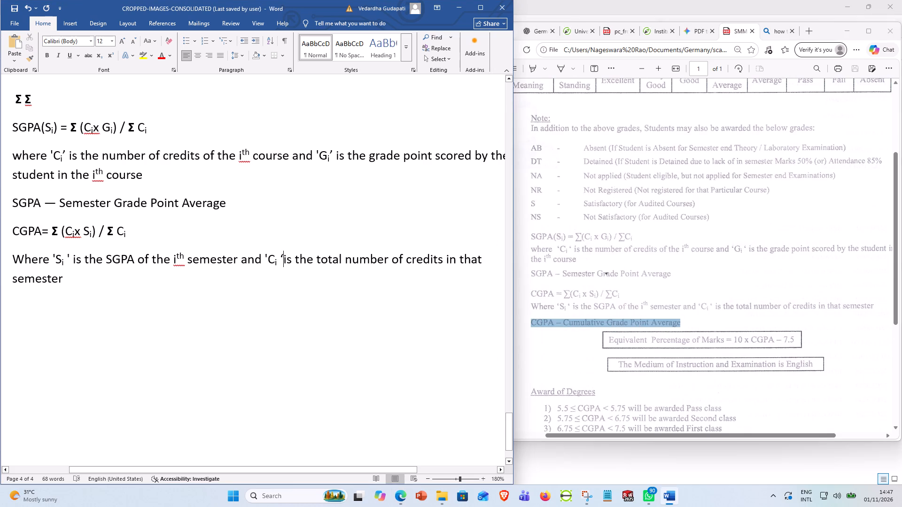
pyautogui.click(69, 277)
pyautogui.press('Return')
pyautogui.hotkey('ctrl', 'v')
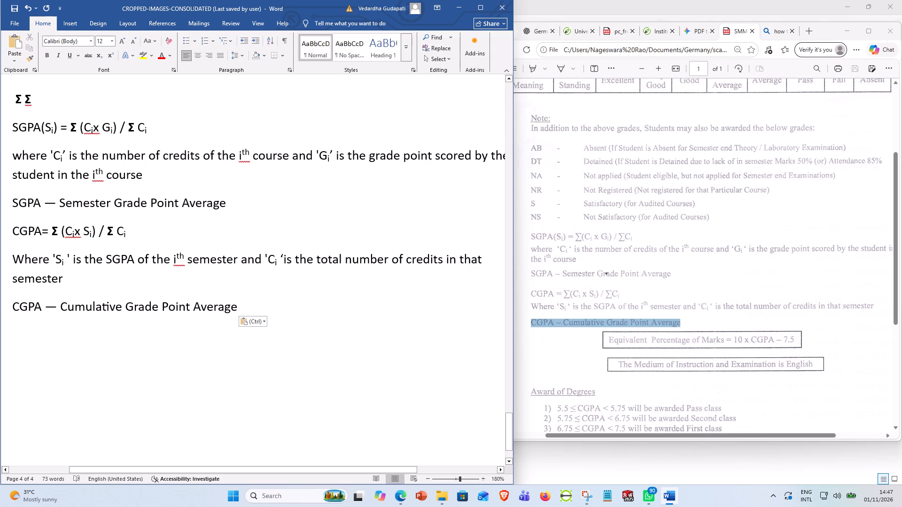
pyautogui.click(570, 344)
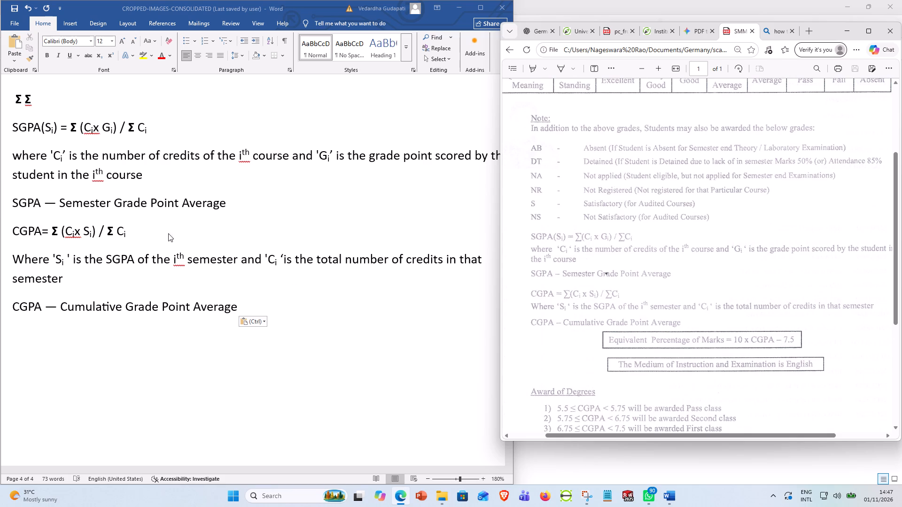
pyautogui.click(16, 8)
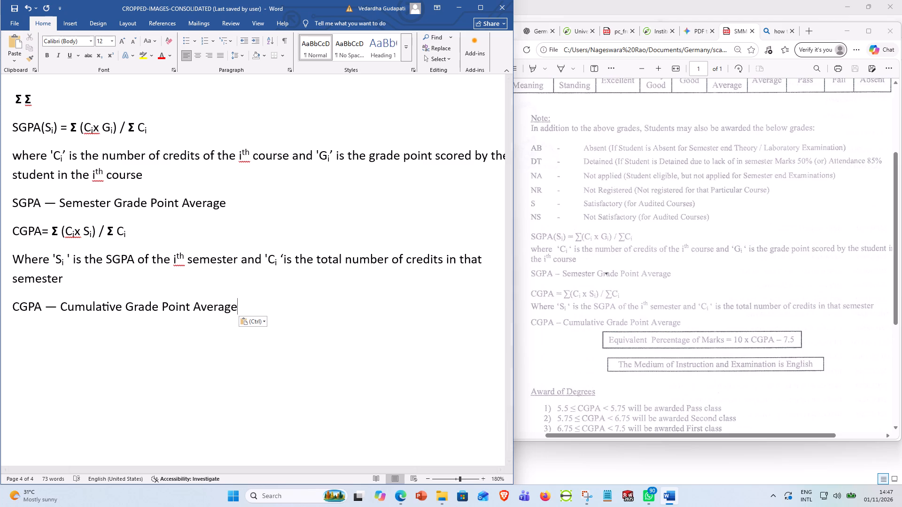
pyautogui.moveTo(11, 126); pyautogui.dragTo(262, 313)
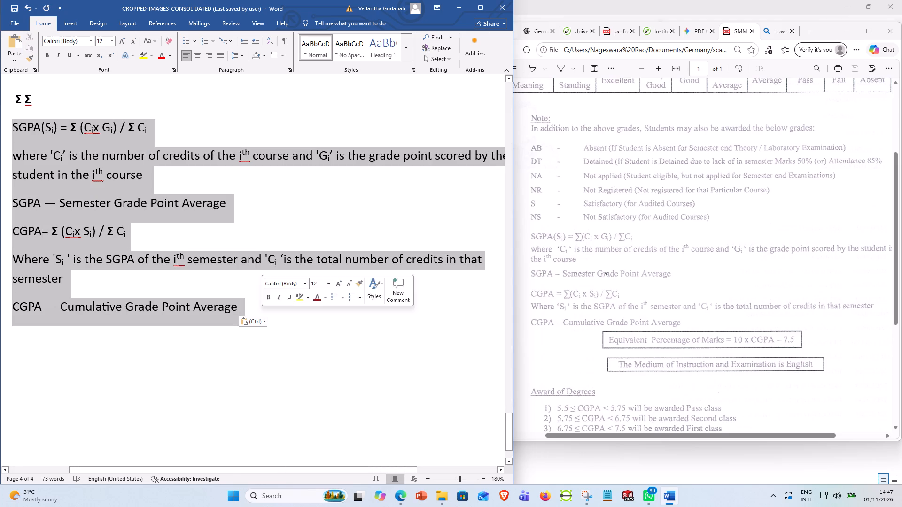
pyautogui.rightClick(92, 199)
pyautogui.click(116, 230)
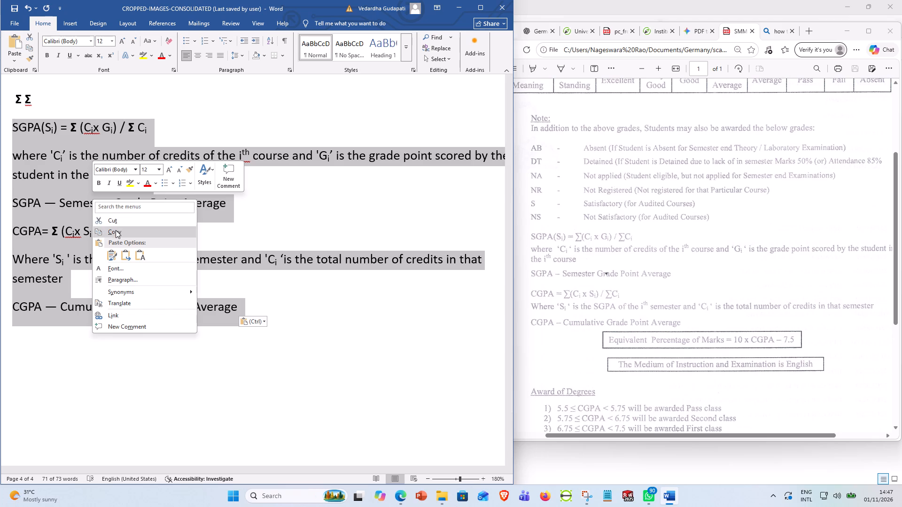
pyautogui.click(404, 500)
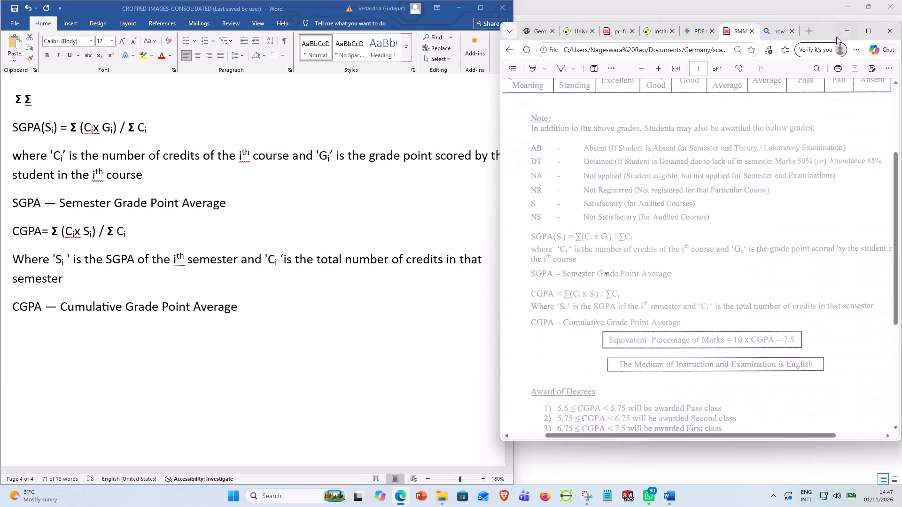
pyautogui.click(869, 31)
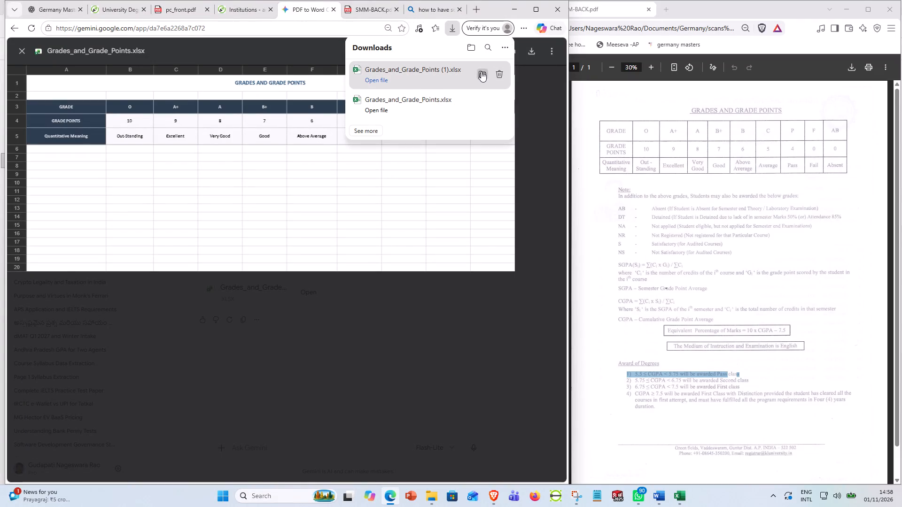
pyautogui.click(481, 71)
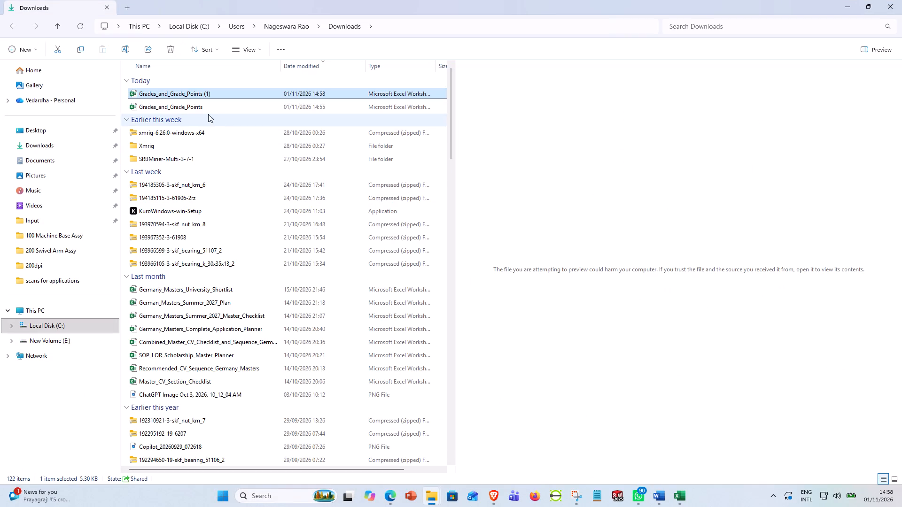
# Copy the original Grades_and_Grade_Points workbook from Downloads into the KLH-syallabus folder under Documents > Germany, then minimize that window.
pyautogui.click(175, 107)
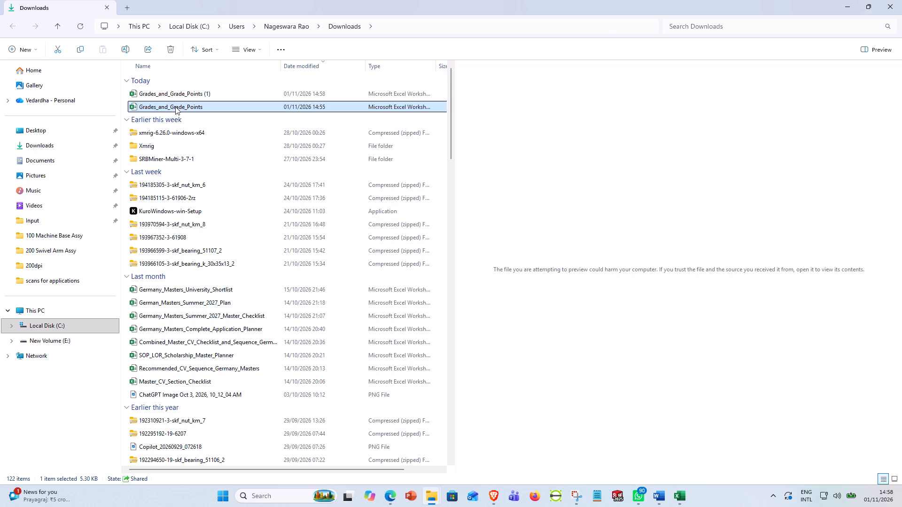
pyautogui.rightClick(175, 107)
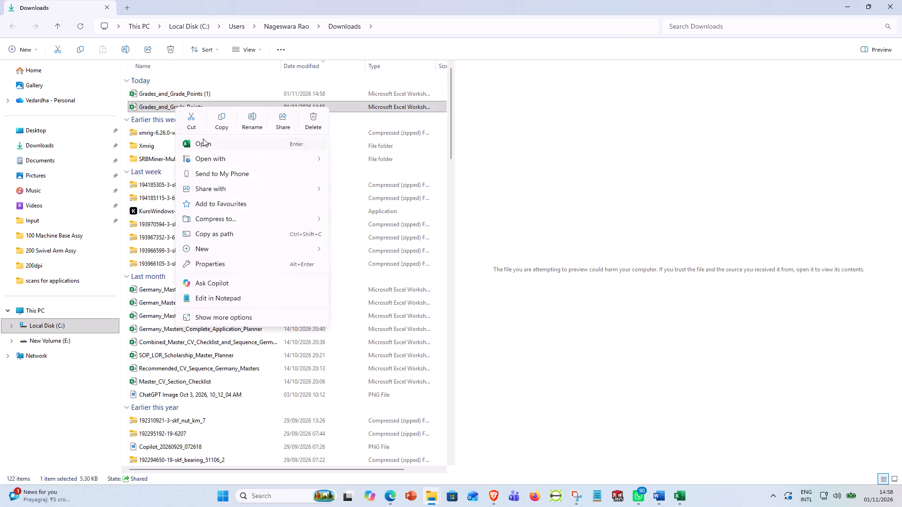
pyautogui.click(222, 120)
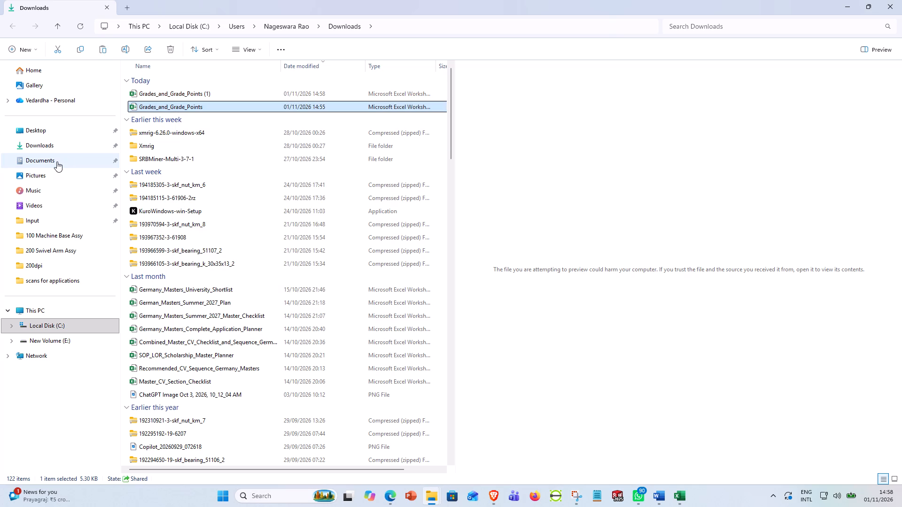
pyautogui.click(57, 161)
pyautogui.doubleClick(163, 307)
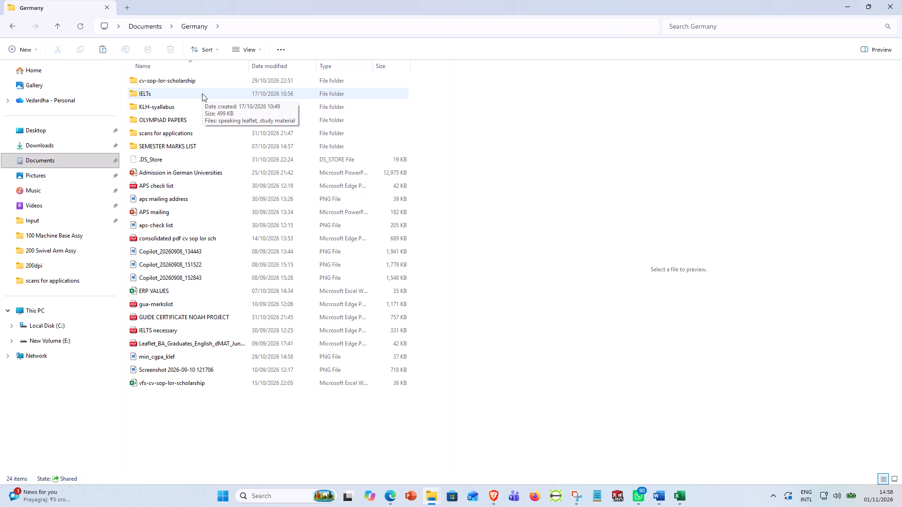
pyautogui.doubleClick(185, 106)
pyautogui.rightClick(169, 153)
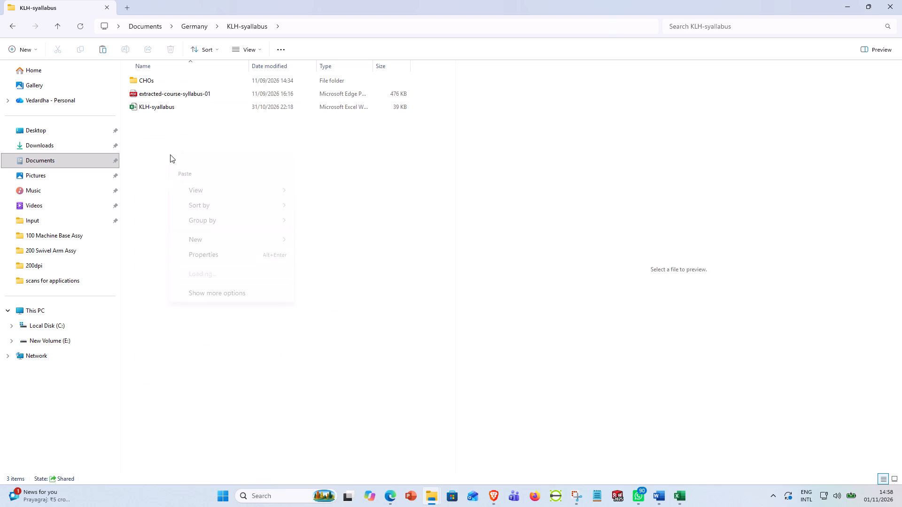
pyautogui.click(186, 166)
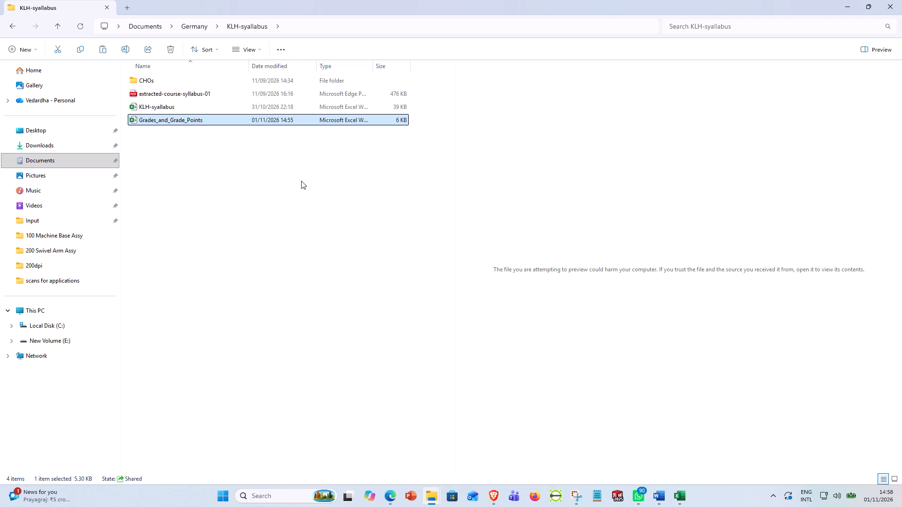
pyautogui.click(301, 181)
pyautogui.click(848, 8)
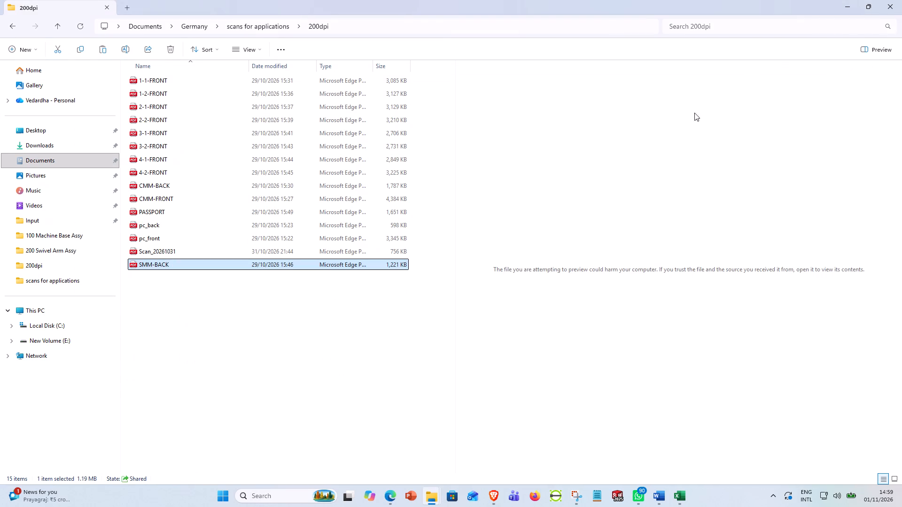
# Go from the 200dpi scans folder up to the Germany folder and look over its files.
pyautogui.click(442, 327)
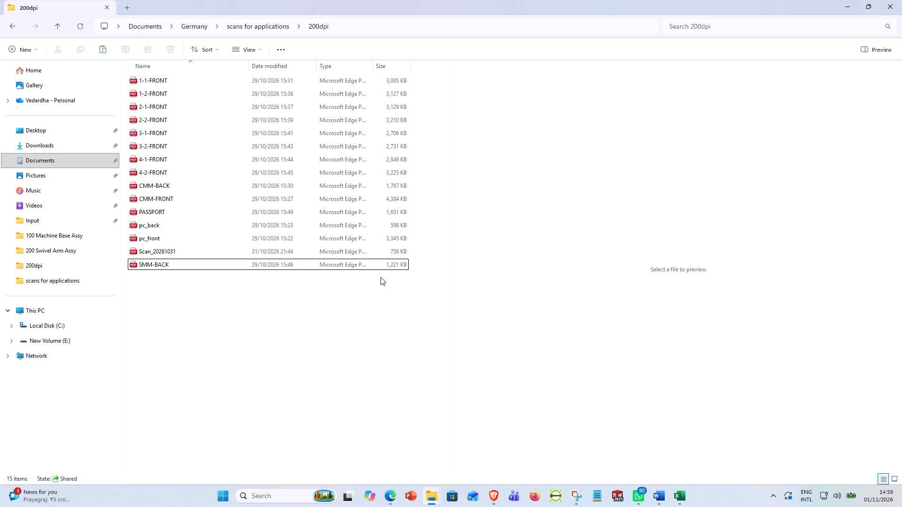
pyautogui.click(242, 29)
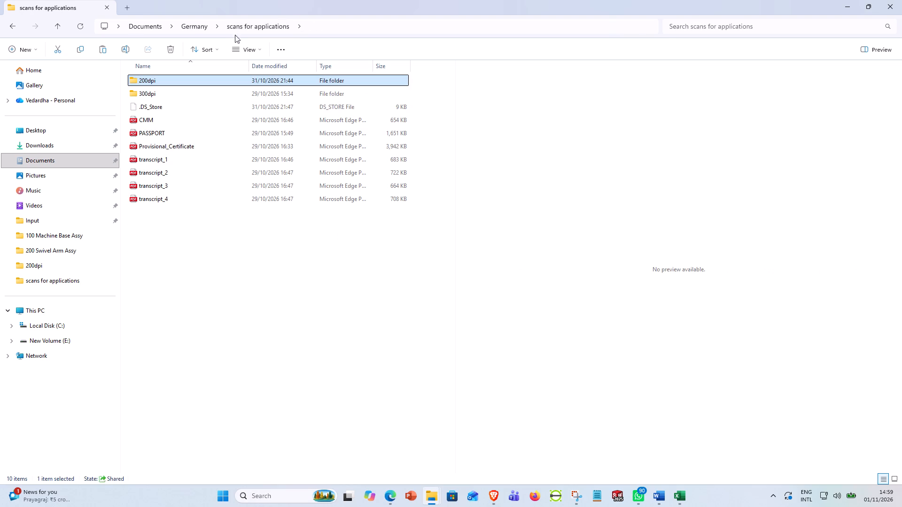
pyautogui.click(200, 30)
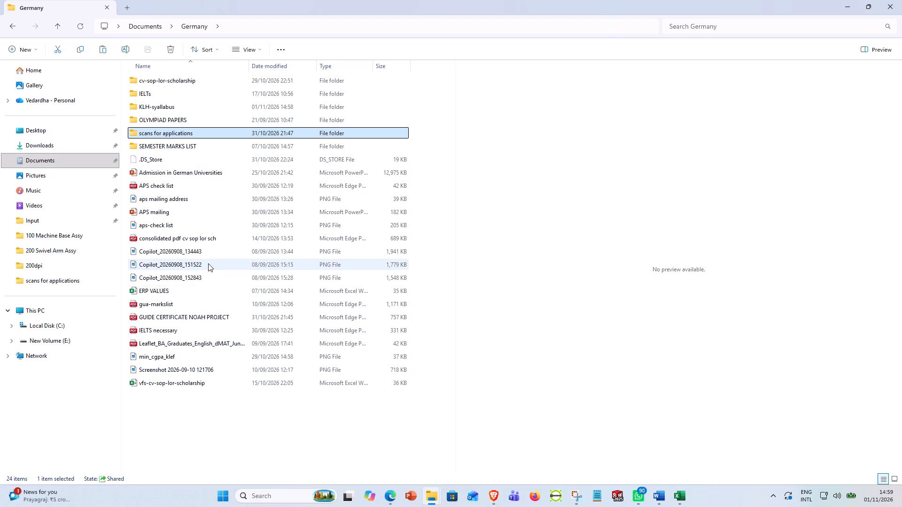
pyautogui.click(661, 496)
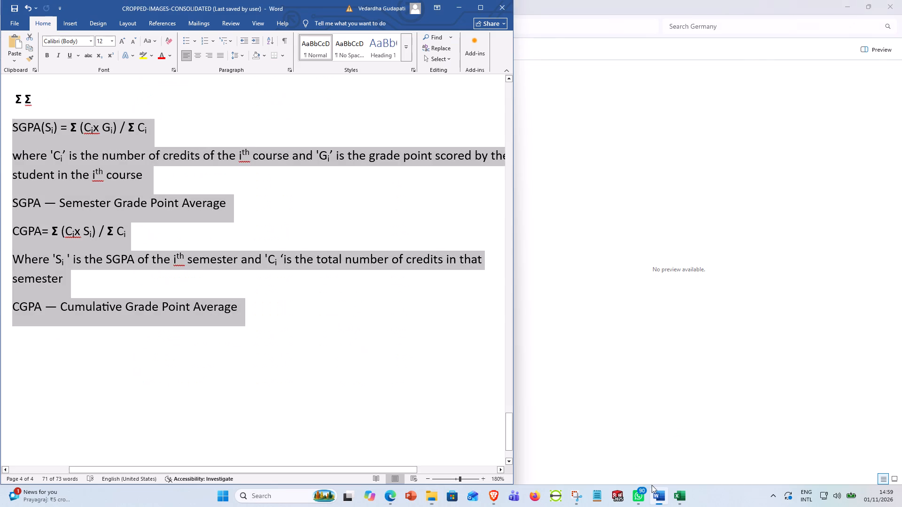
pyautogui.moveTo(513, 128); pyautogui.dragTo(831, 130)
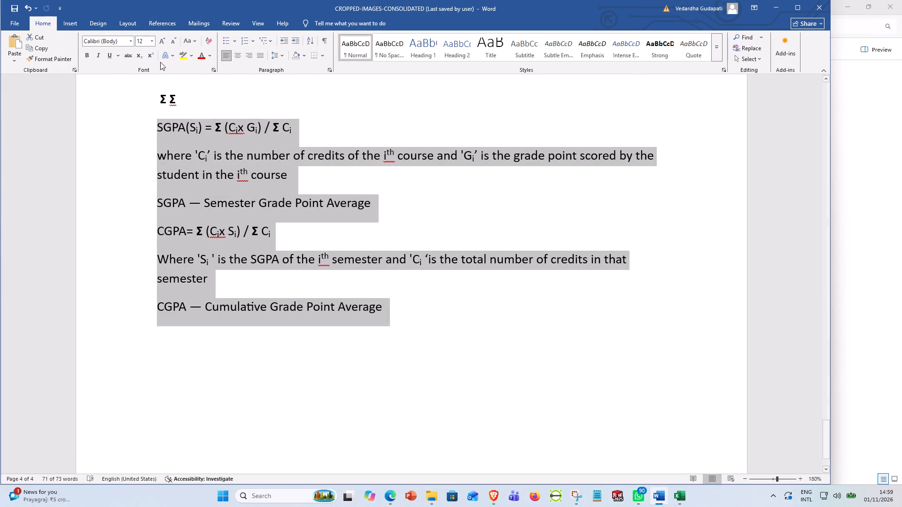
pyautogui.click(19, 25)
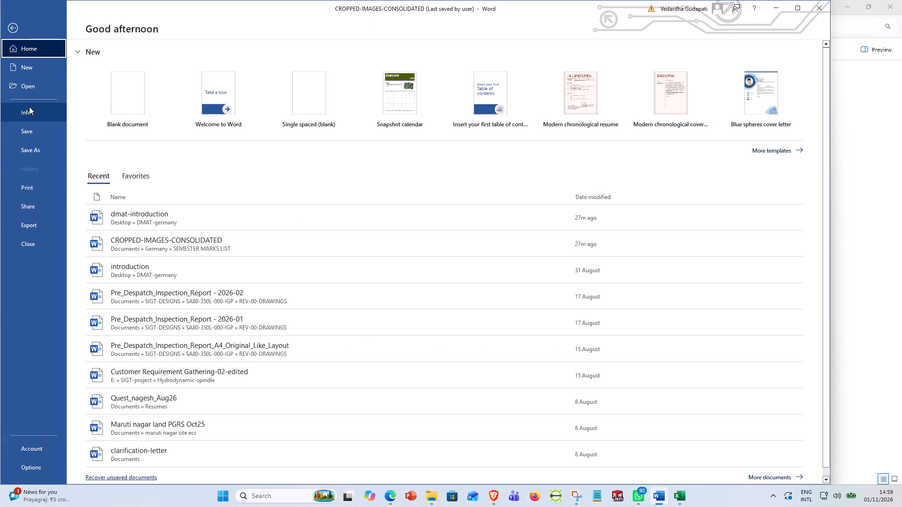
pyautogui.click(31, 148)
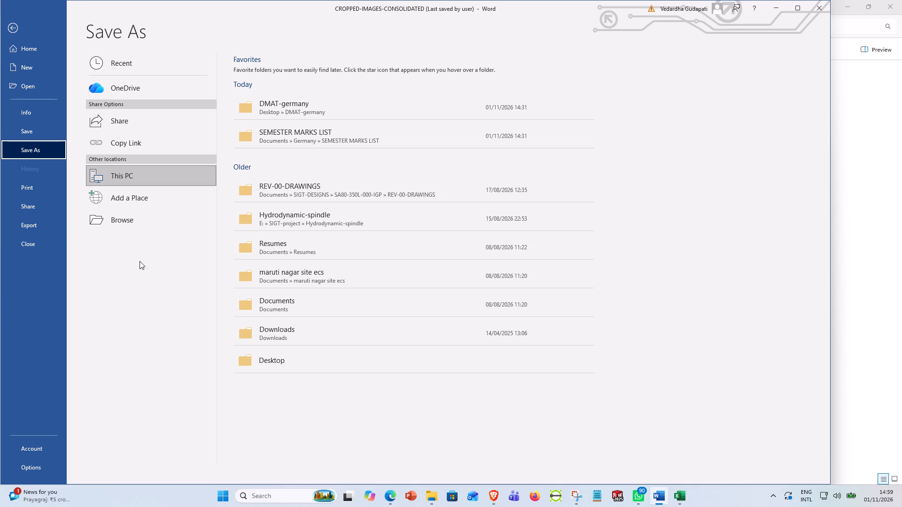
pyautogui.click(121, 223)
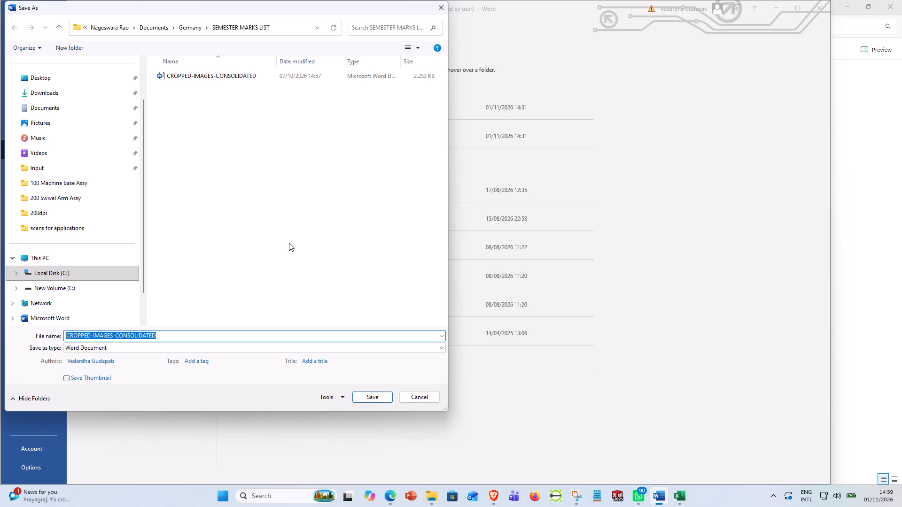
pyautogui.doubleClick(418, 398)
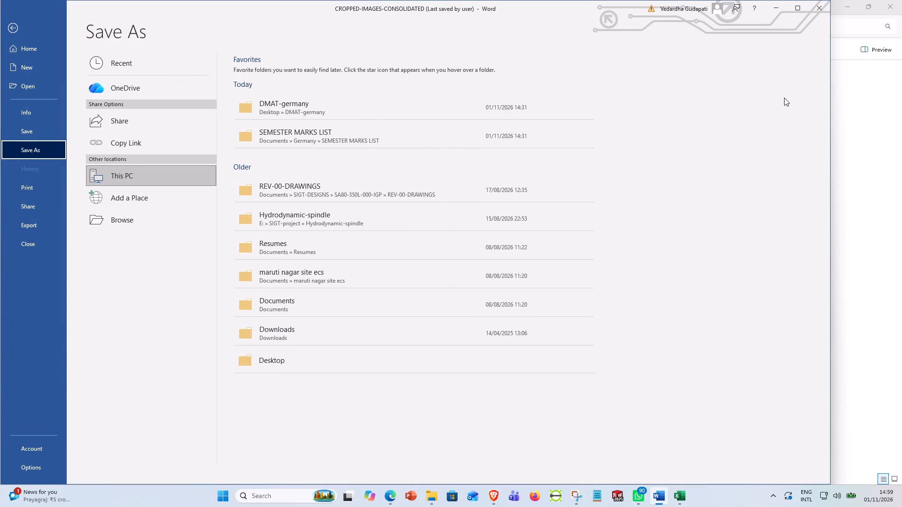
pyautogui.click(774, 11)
pyautogui.click(568, 173)
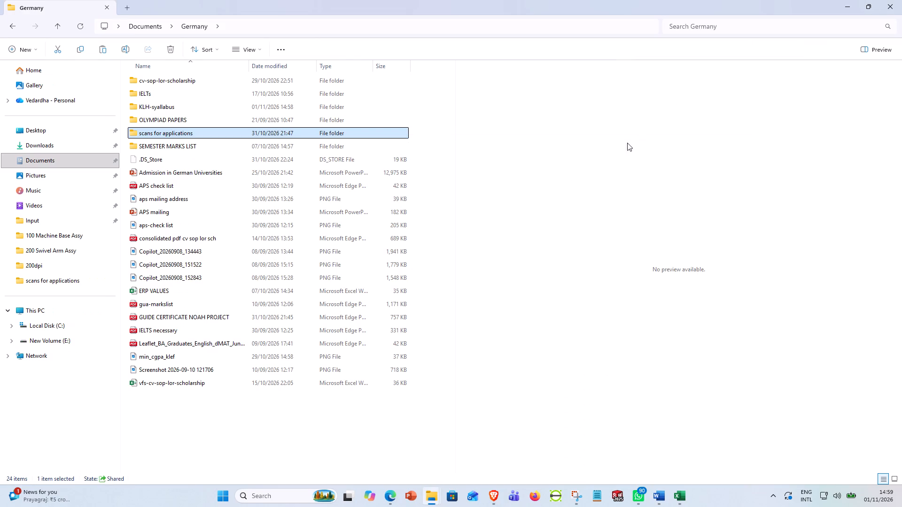
pyautogui.doubleClick(160, 143)
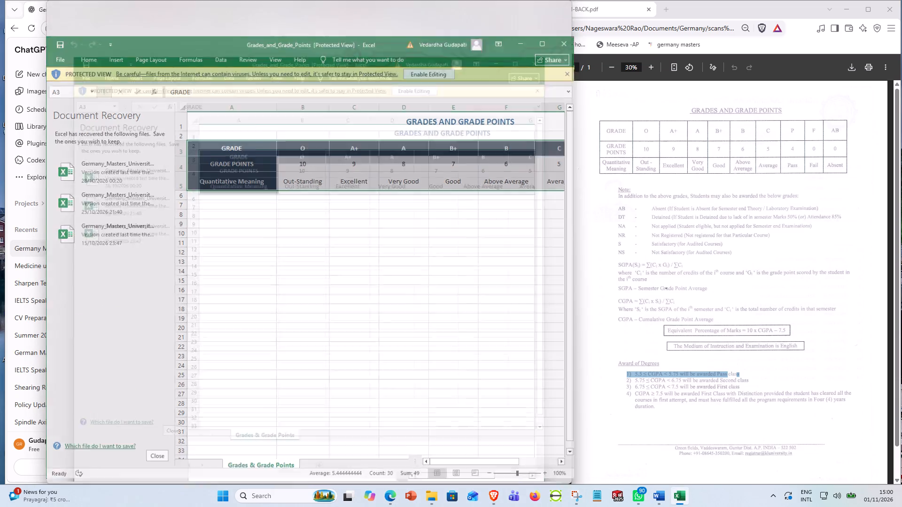
pyautogui.moveTo(229, 84); pyautogui.dragTo(498, 105)
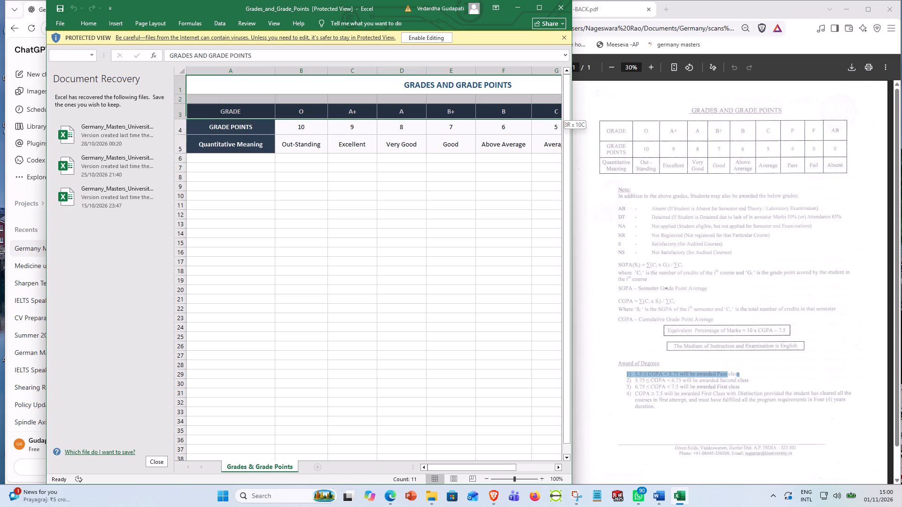
pyautogui.moveTo(498, 105); pyautogui.dragTo(516, 144)
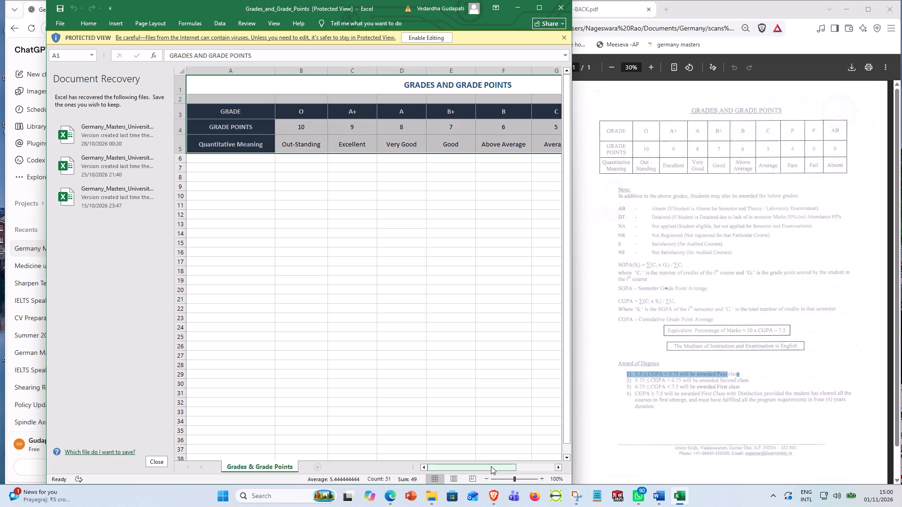
pyautogui.moveTo(489, 470); pyautogui.dragTo(446, 465)
pyautogui.rightClick(342, 132)
pyautogui.click(373, 168)
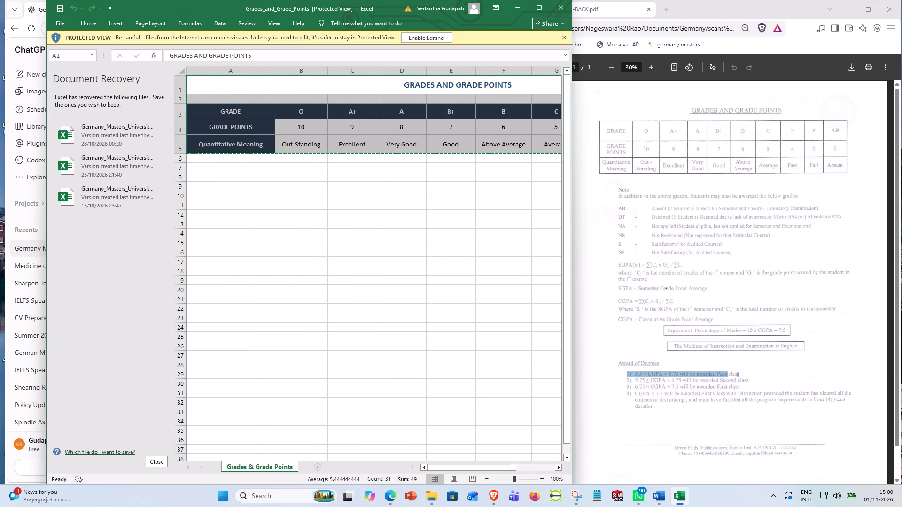
# Switch to the CROPPED-IMAGES-CONSOLIDATED Word document and paste the copied grade table on spaced-out blank lines between the last marks statement and the SGPA formulas.
pyautogui.moveTo(139, 42); pyautogui.dragTo(141, 31, button='right')
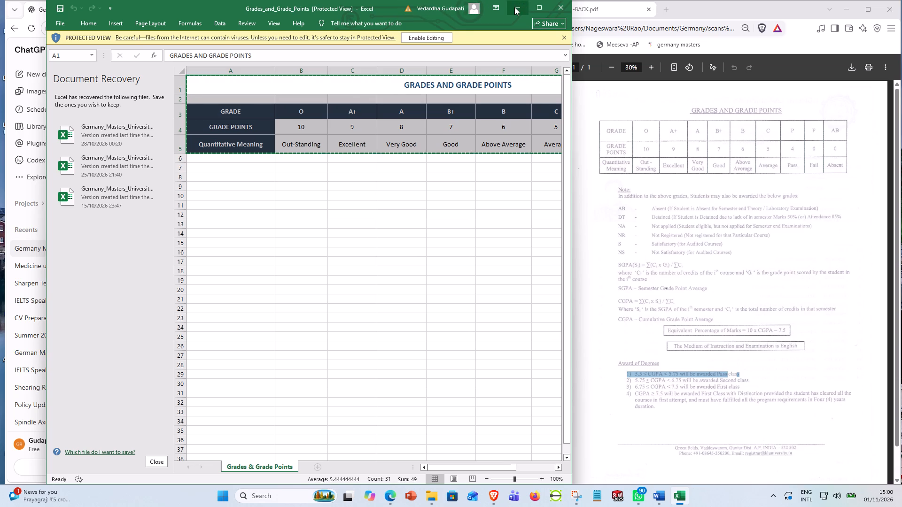
pyautogui.click(514, 7)
pyautogui.click(660, 498)
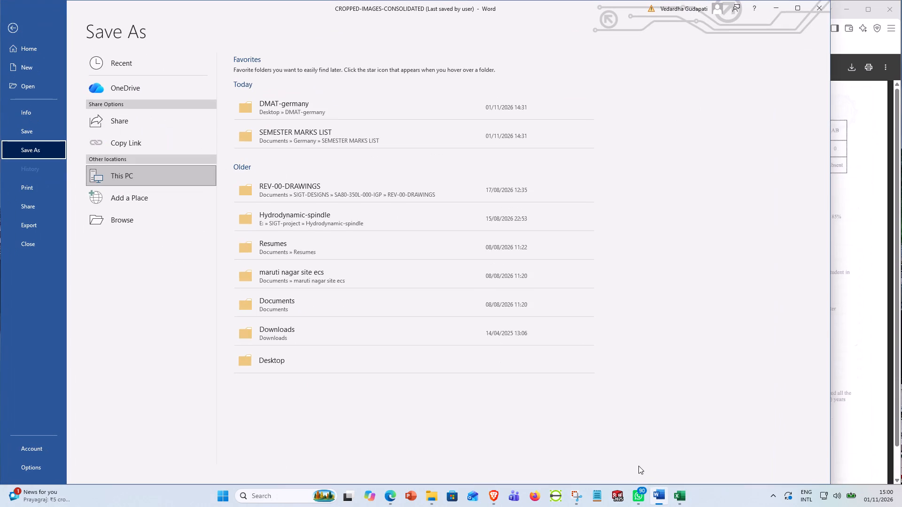
pyautogui.click(15, 28)
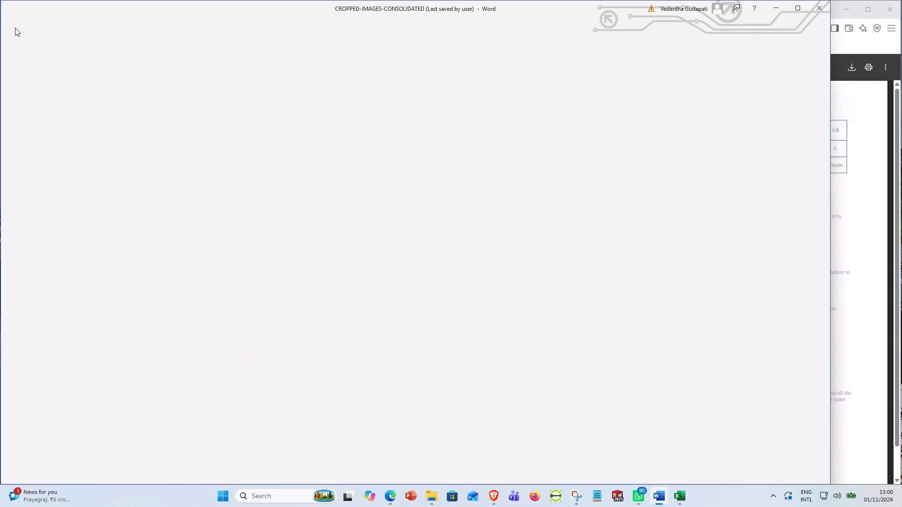
pyautogui.click(360, 303)
pyautogui.click(402, 312)
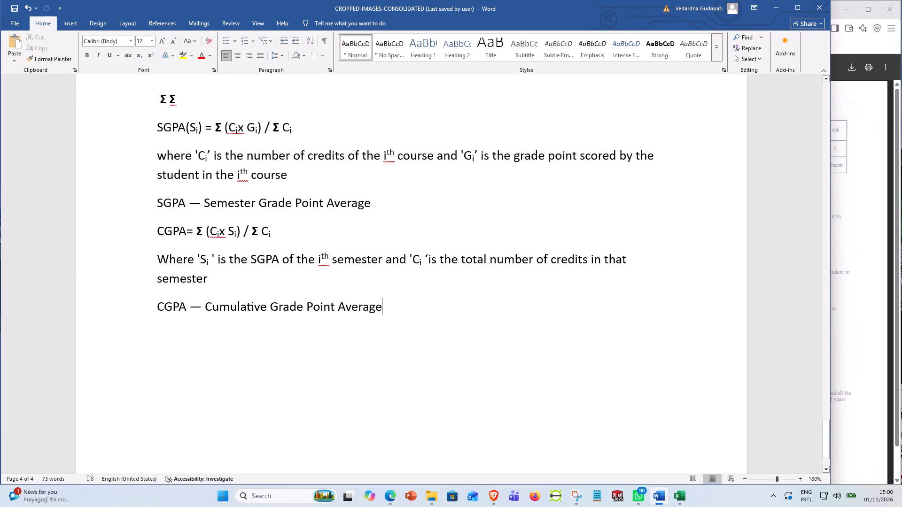
pyautogui.scroll(9, 414, 297)
pyautogui.scroll(-3, 417, 292)
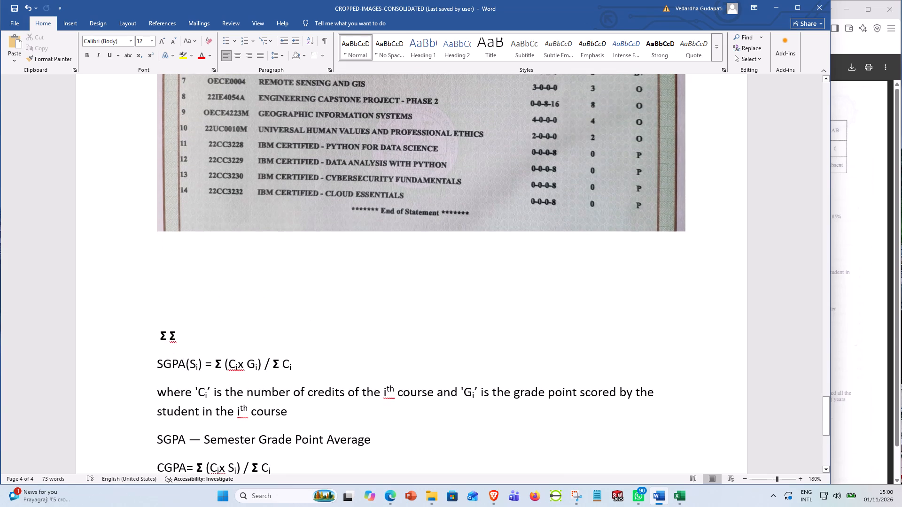
pyautogui.click(177, 280)
pyautogui.press('Return')
pyautogui.press('Return')
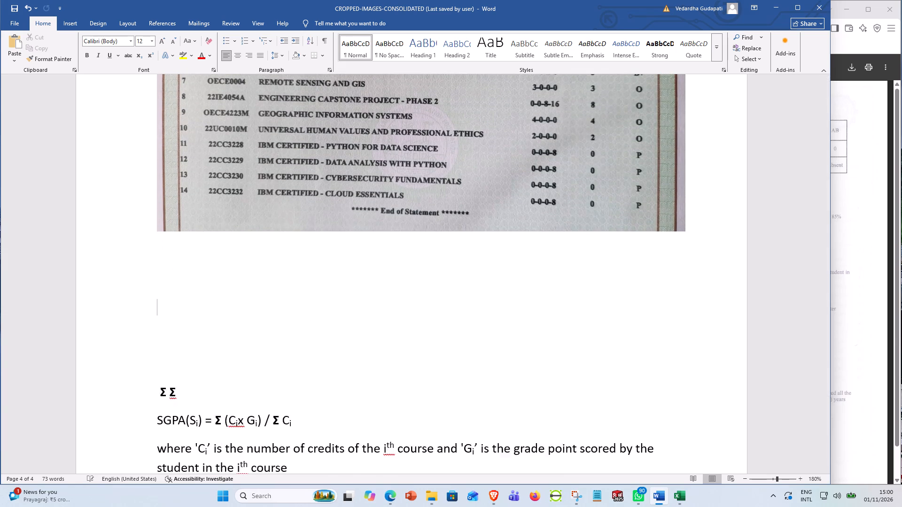
pyautogui.press('Return')
pyautogui.click(161, 282)
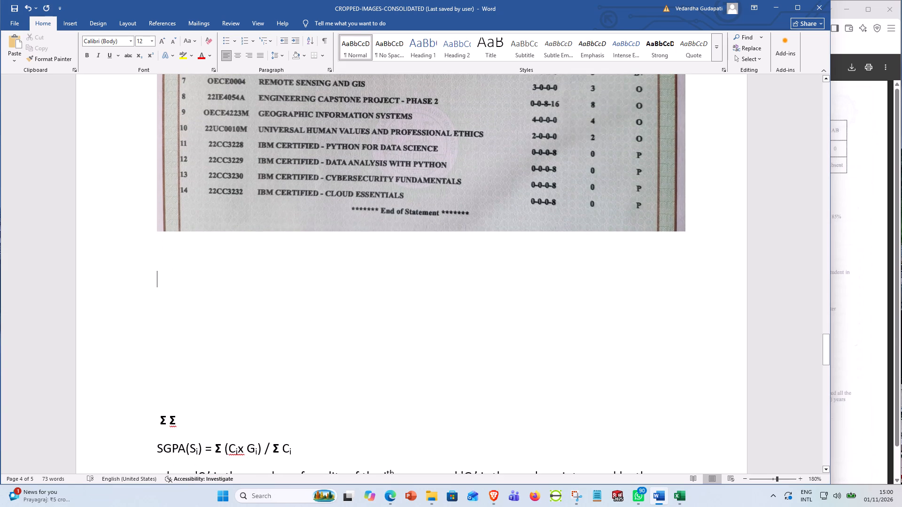
pyautogui.hotkey('ctrl', 'v')
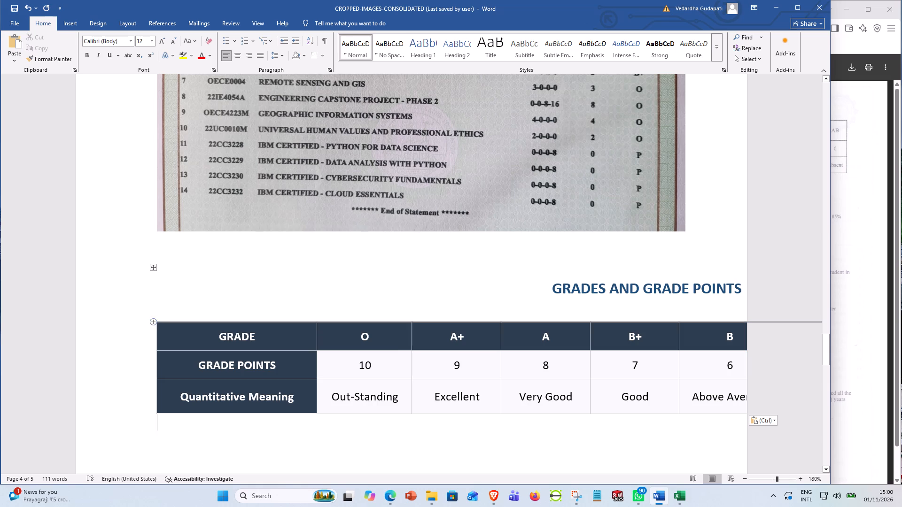
# Move the pasted GRADES AND GRADE POINTS table sideways to the page's left edge.
pyautogui.moveTo(154, 268); pyautogui.dragTo(166, 278)
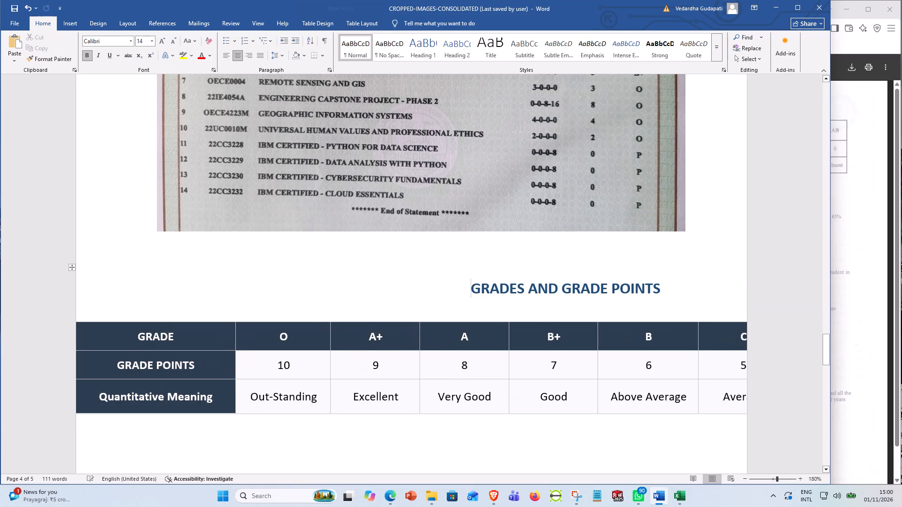
pyautogui.click(111, 325)
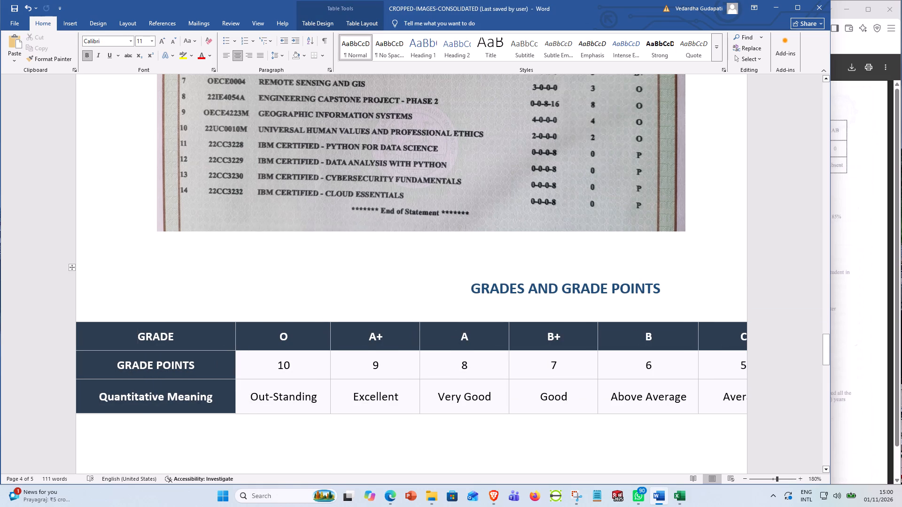
# Insert two blank rows between the table's GRADES AND GRADE POINTS title and its GRADE row.
pyautogui.click(72, 323)
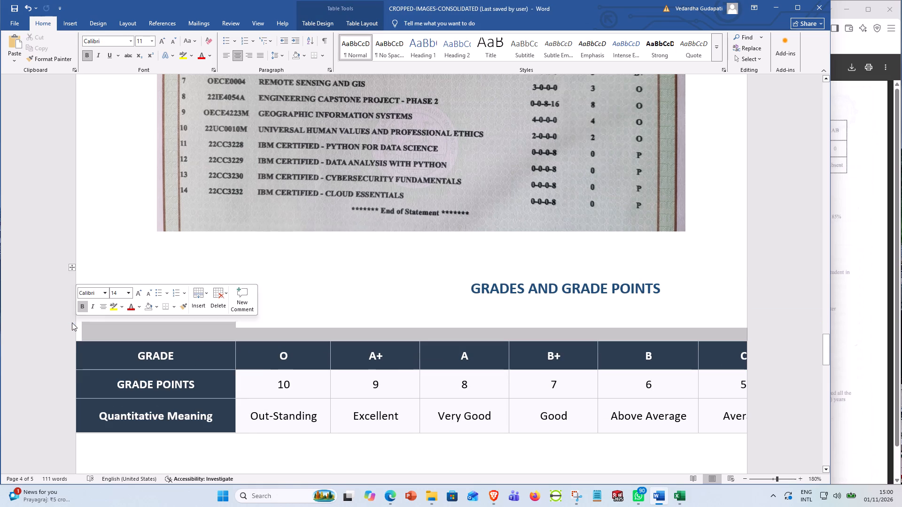
pyautogui.click(72, 323)
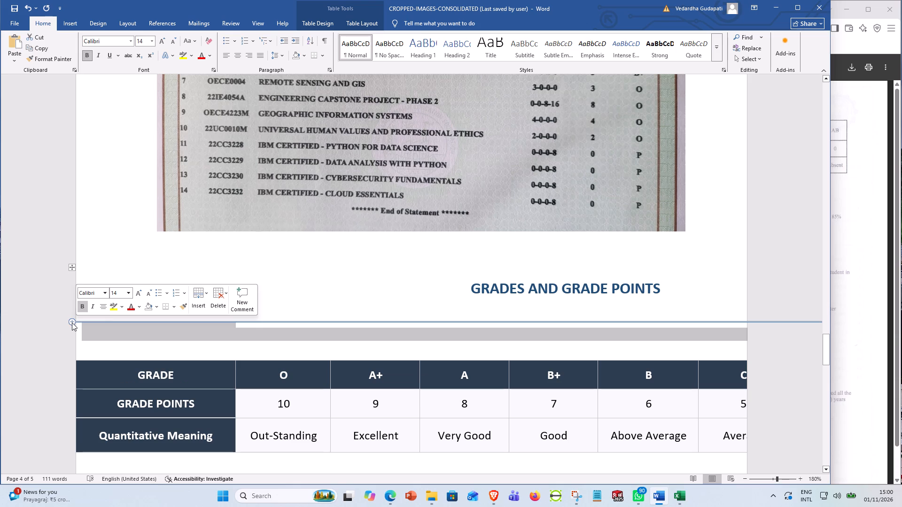
pyautogui.click(249, 279)
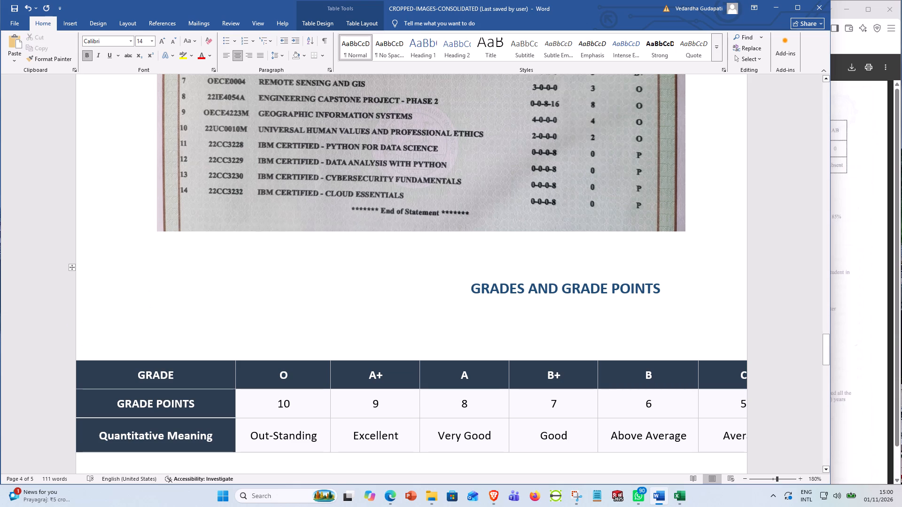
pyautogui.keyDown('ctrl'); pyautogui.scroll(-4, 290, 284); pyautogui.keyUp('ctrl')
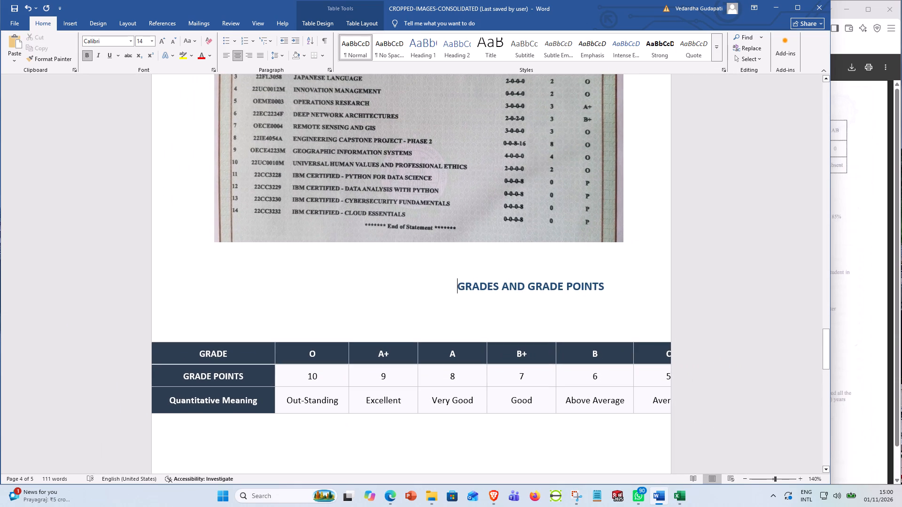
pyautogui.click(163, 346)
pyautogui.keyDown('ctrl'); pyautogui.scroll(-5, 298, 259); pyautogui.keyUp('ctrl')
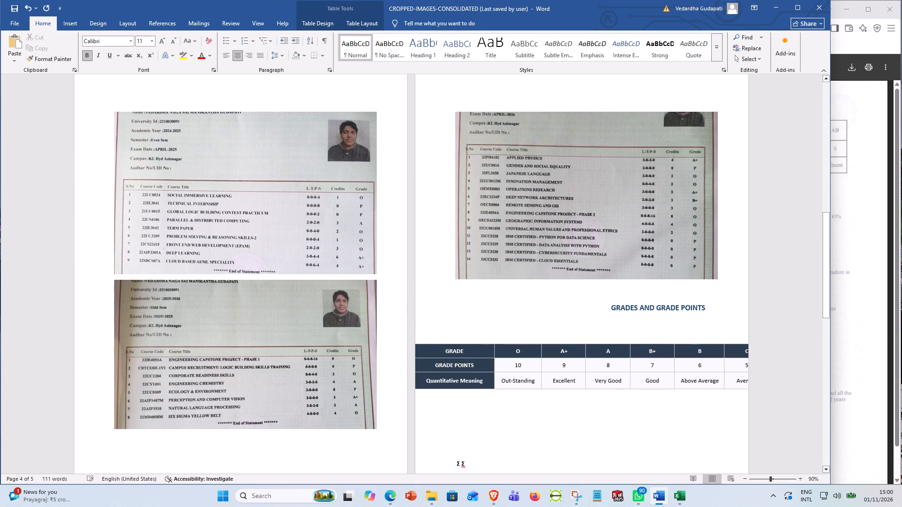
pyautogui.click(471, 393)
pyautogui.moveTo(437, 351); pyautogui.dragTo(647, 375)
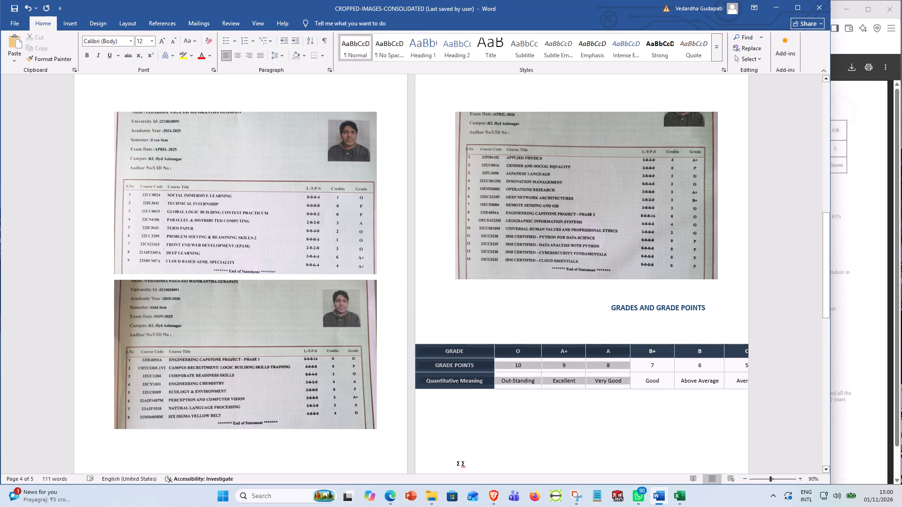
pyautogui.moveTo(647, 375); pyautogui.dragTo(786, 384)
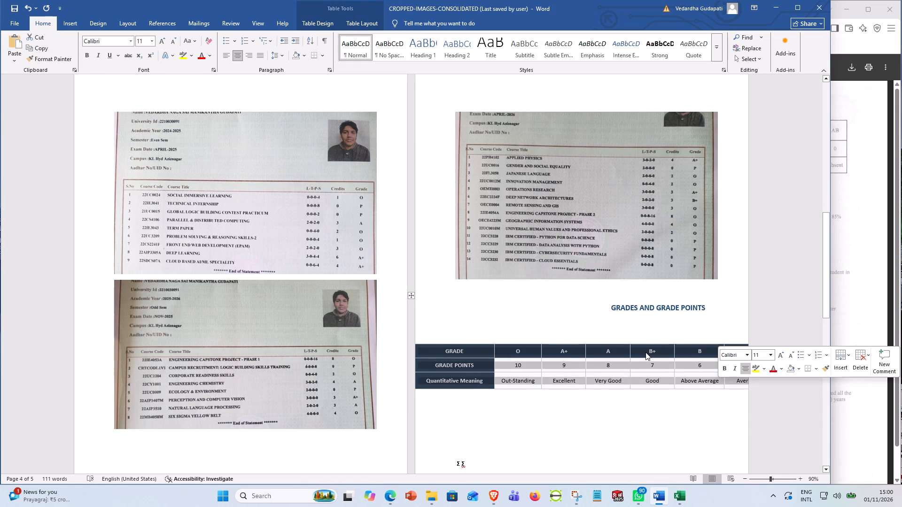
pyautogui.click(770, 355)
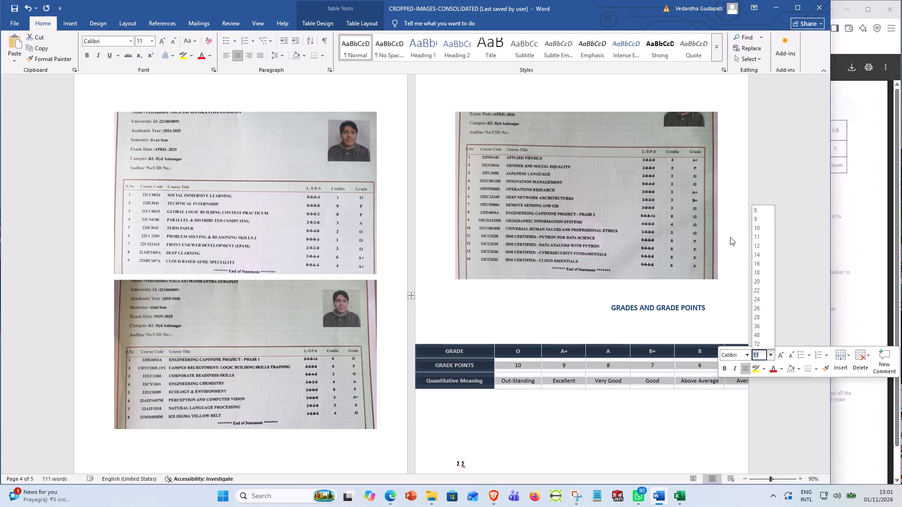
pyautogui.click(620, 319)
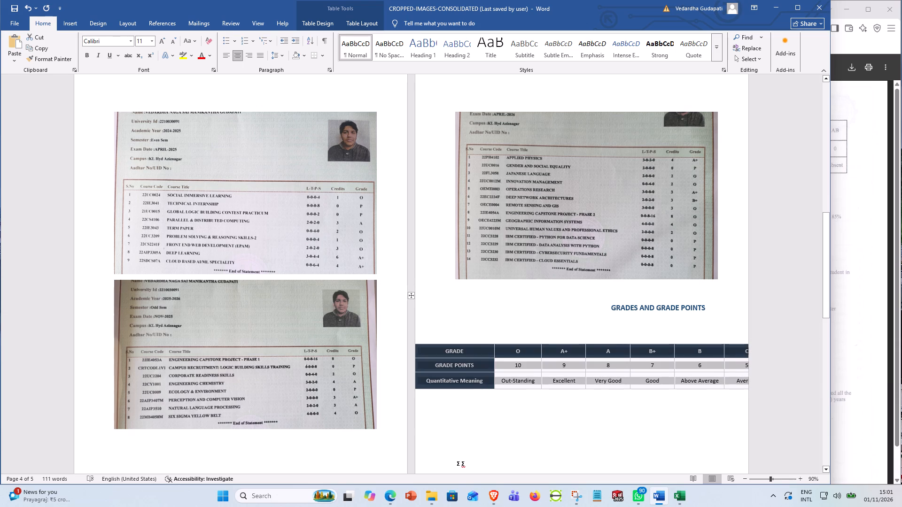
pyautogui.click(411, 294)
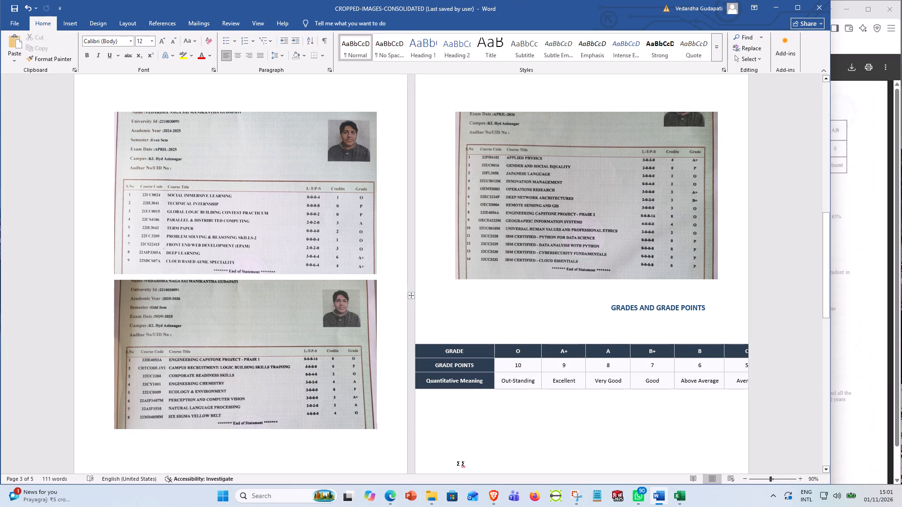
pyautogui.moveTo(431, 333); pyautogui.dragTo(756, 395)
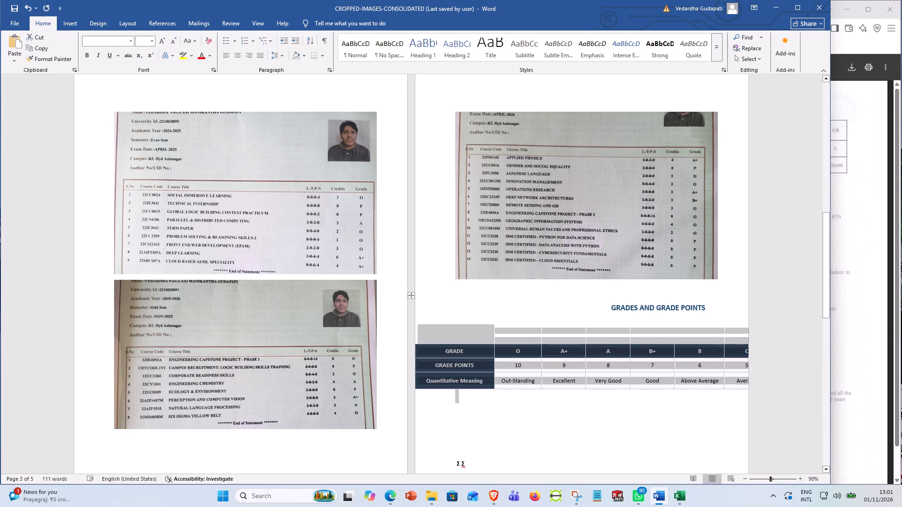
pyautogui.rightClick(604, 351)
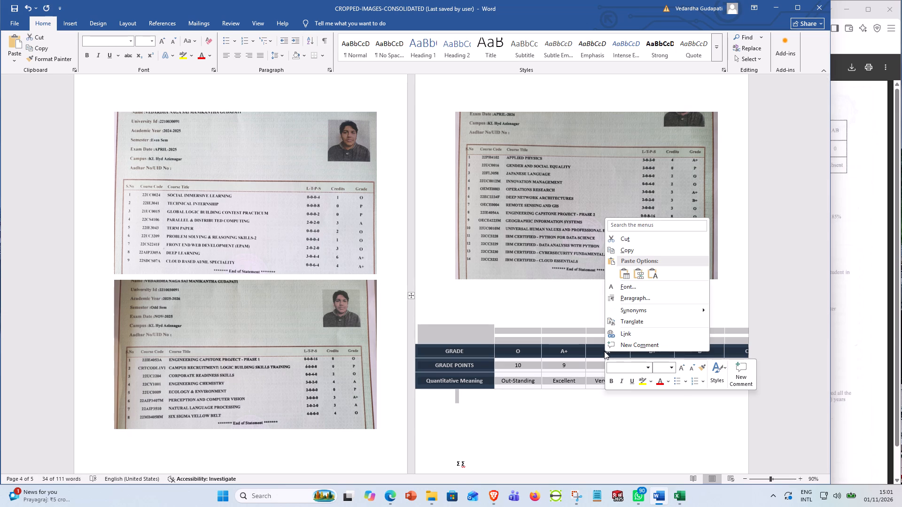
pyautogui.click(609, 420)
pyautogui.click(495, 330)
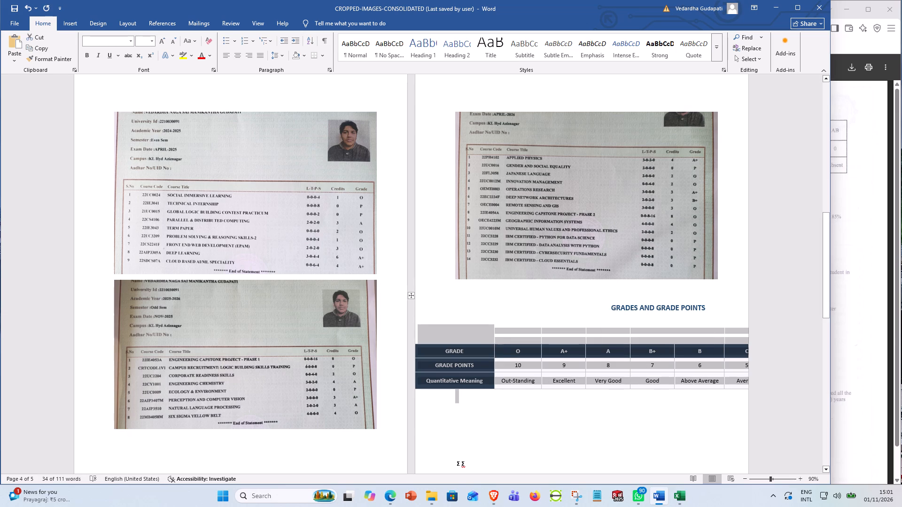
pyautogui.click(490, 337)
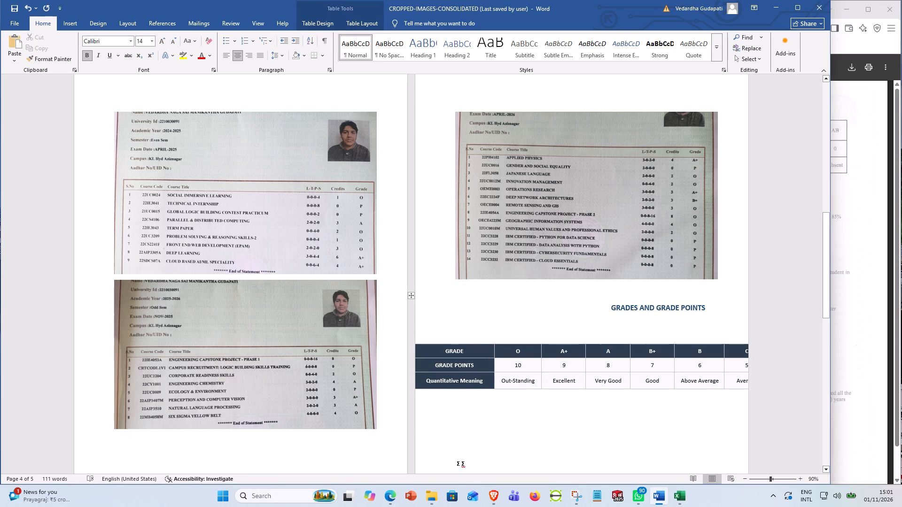
# Try to narrow the GRADE column by shifting its right-hand border in the blank row directly above the header.
pyautogui.click(495, 340)
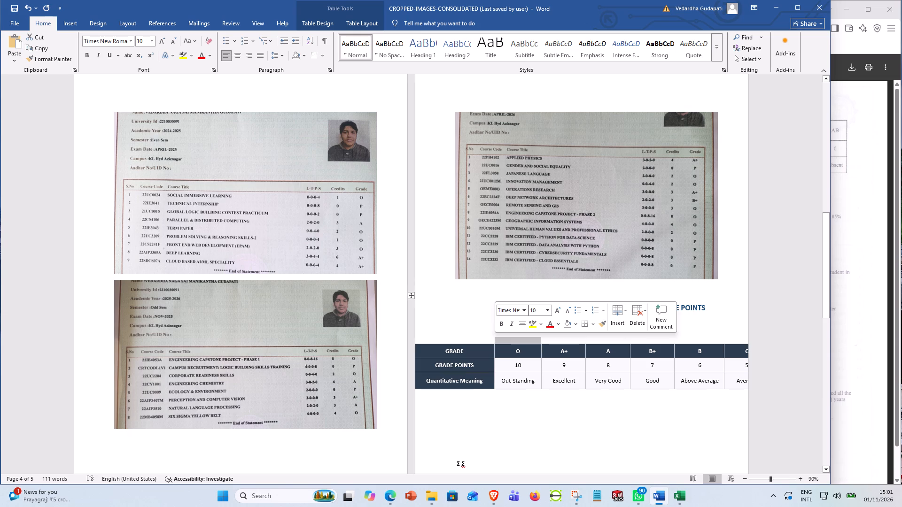
pyautogui.moveTo(493, 339); pyautogui.dragTo(484, 338)
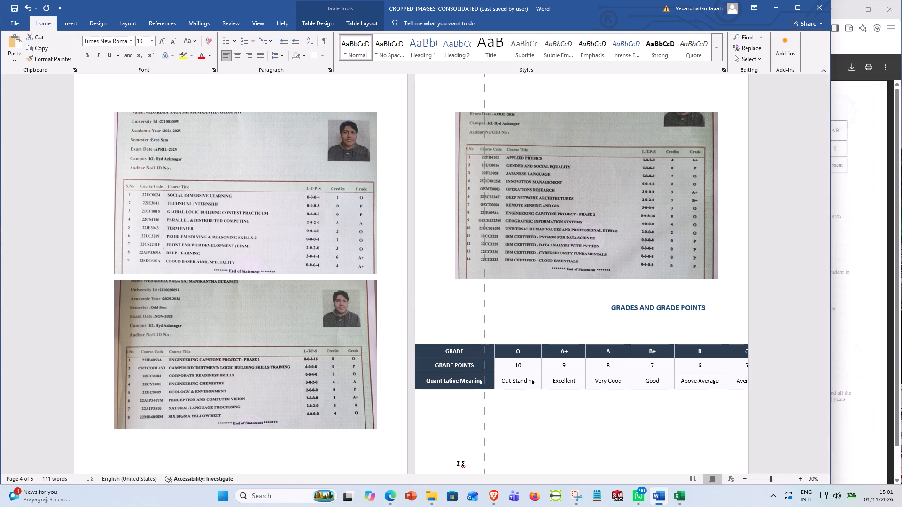
pyautogui.moveTo(484, 338); pyautogui.dragTo(478, 338)
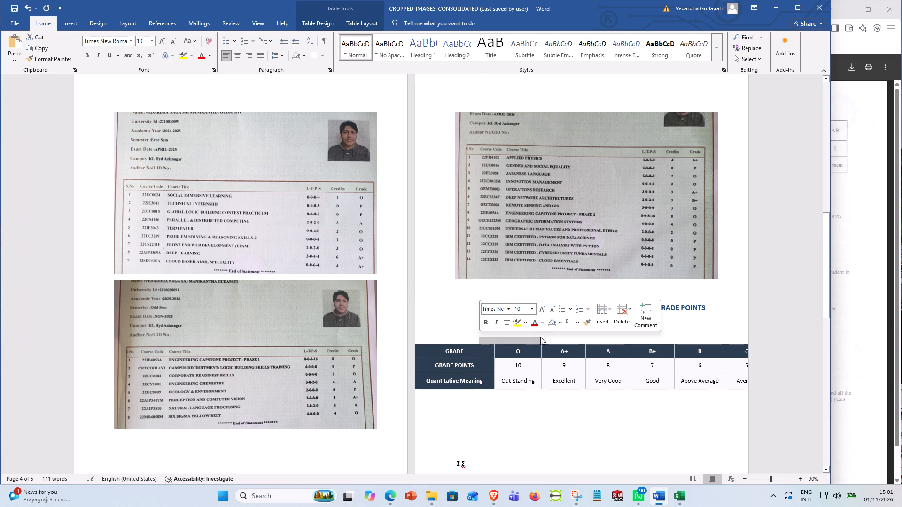
# Narrow the O, A+, A, B+, B and GRADE columns of the grade table to bring the C column onto the page.
pyautogui.moveTo(540, 348); pyautogui.dragTo(527, 348)
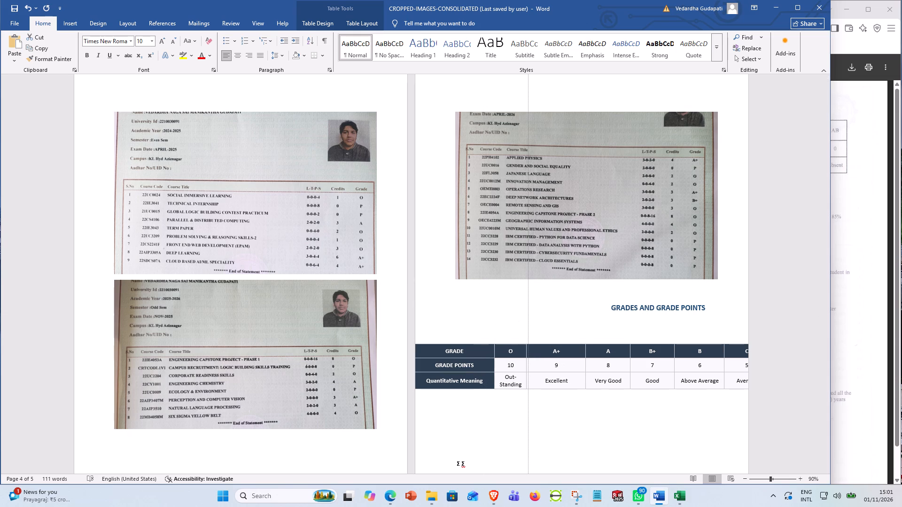
pyautogui.moveTo(527, 348); pyautogui.dragTo(526, 348)
pyautogui.moveTo(585, 360); pyautogui.dragTo(583, 360)
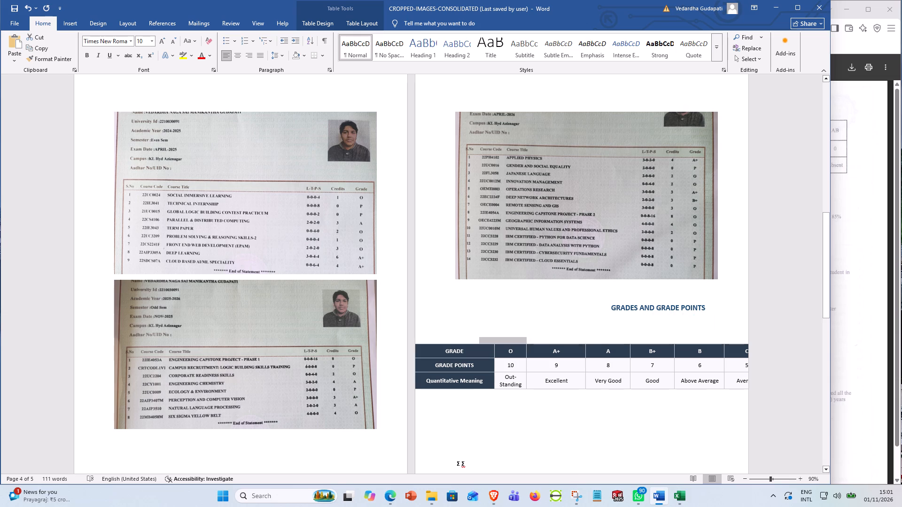
pyautogui.moveTo(583, 360); pyautogui.dragTo(559, 361)
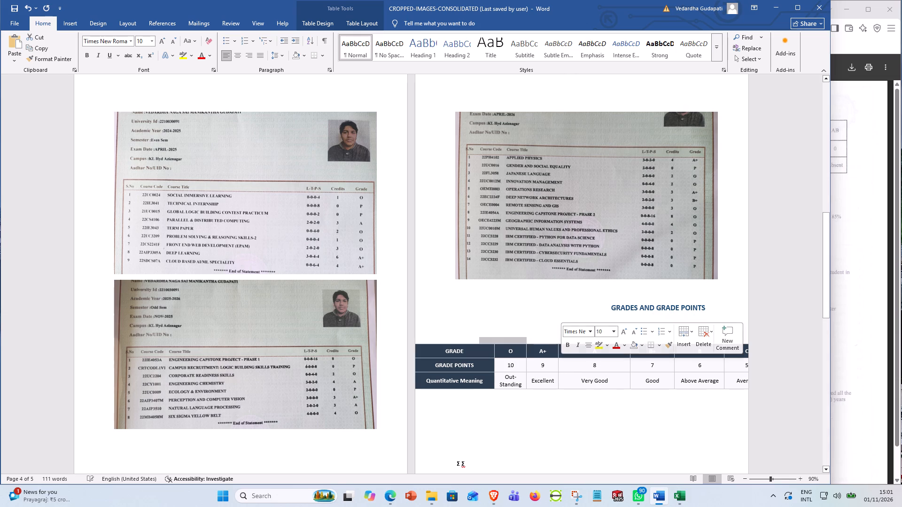
pyautogui.moveTo(630, 364); pyautogui.dragTo(592, 365)
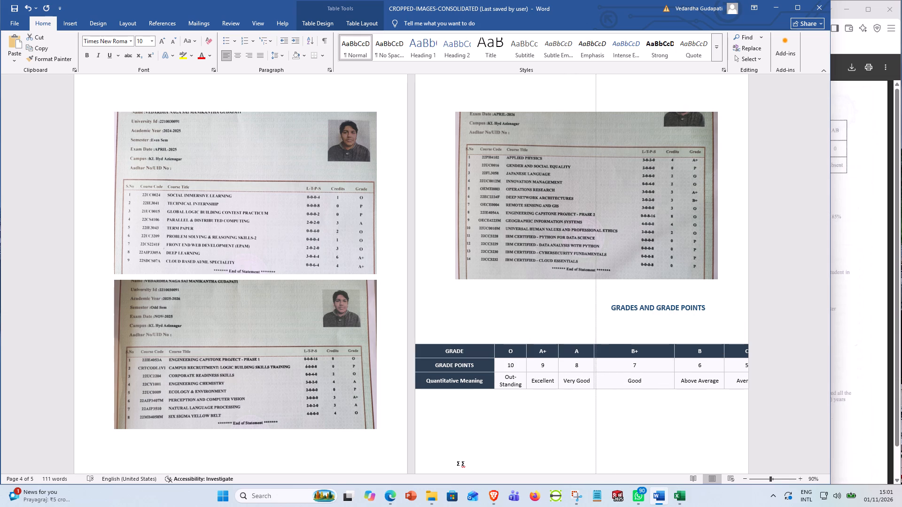
pyautogui.moveTo(592, 365); pyautogui.dragTo(590, 365)
pyautogui.moveTo(674, 364); pyautogui.dragTo(670, 364)
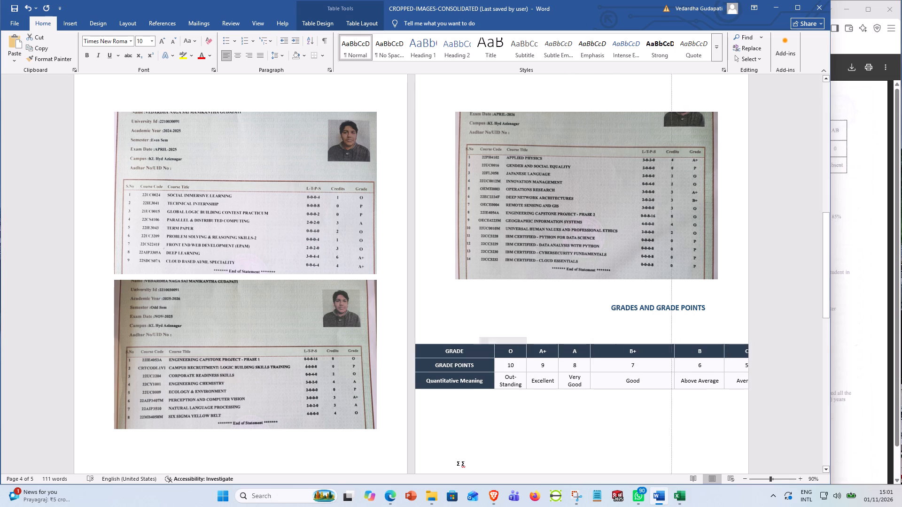
pyautogui.moveTo(670, 364); pyautogui.dragTo(622, 366)
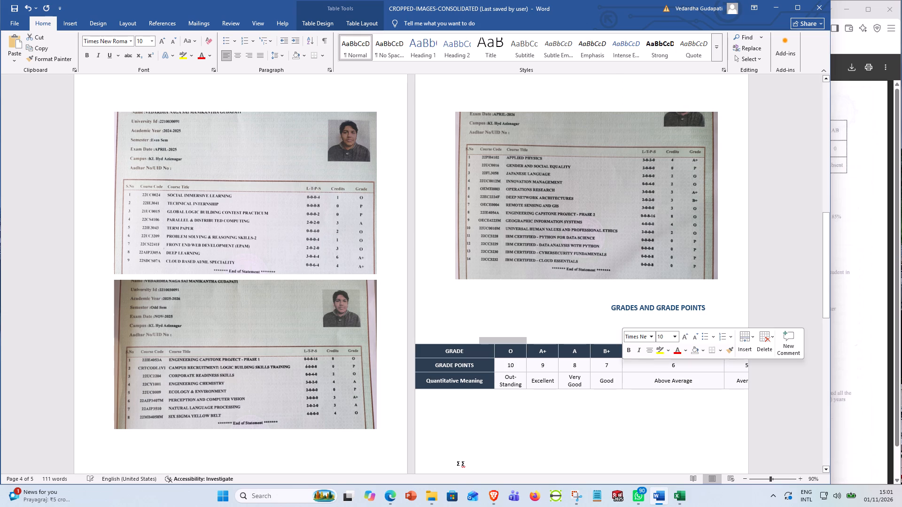
pyautogui.moveTo(724, 366); pyautogui.dragTo(676, 367)
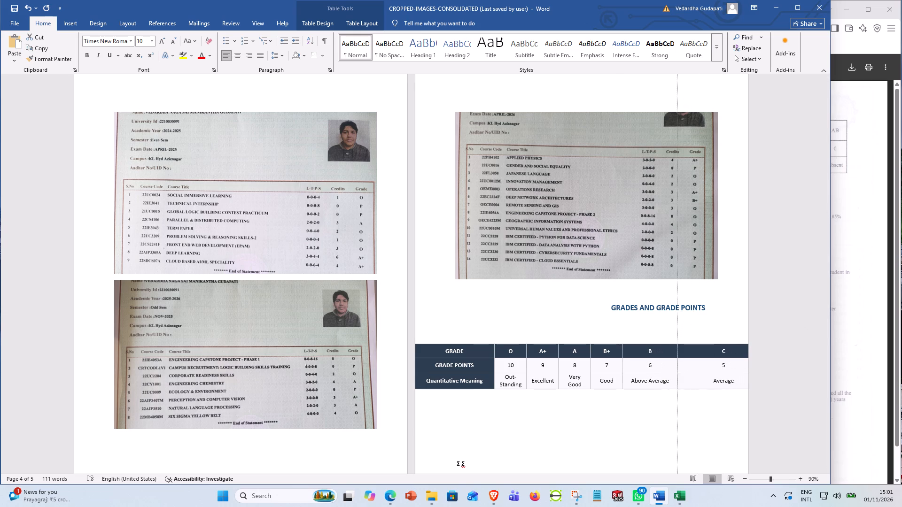
pyautogui.moveTo(676, 367); pyautogui.dragTo(661, 369)
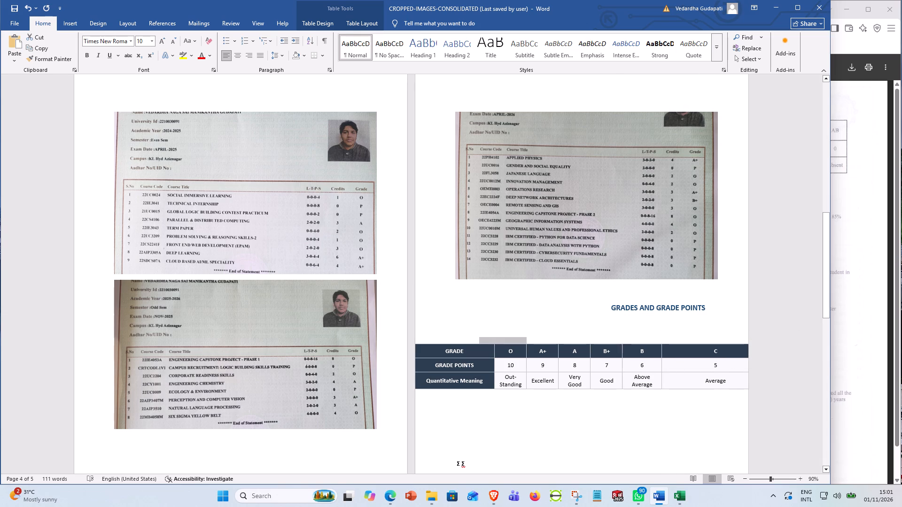
pyautogui.moveTo(493, 350); pyautogui.dragTo(481, 349)
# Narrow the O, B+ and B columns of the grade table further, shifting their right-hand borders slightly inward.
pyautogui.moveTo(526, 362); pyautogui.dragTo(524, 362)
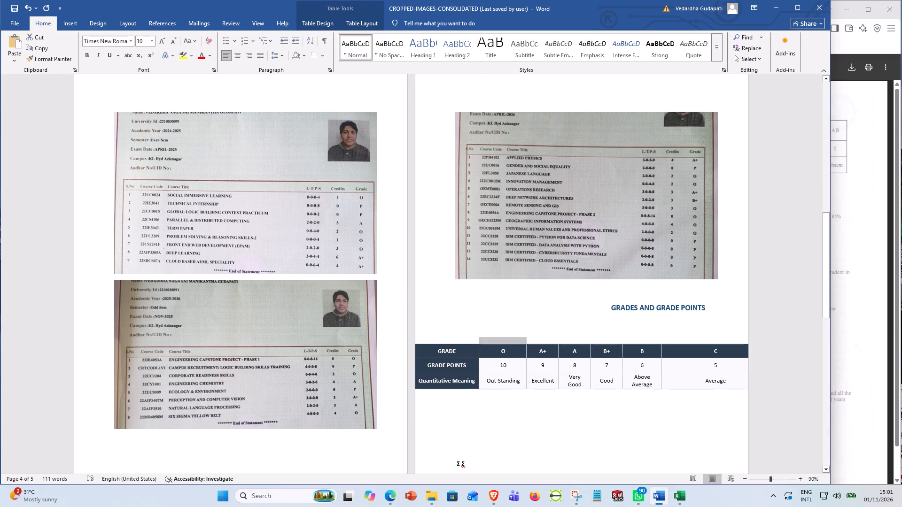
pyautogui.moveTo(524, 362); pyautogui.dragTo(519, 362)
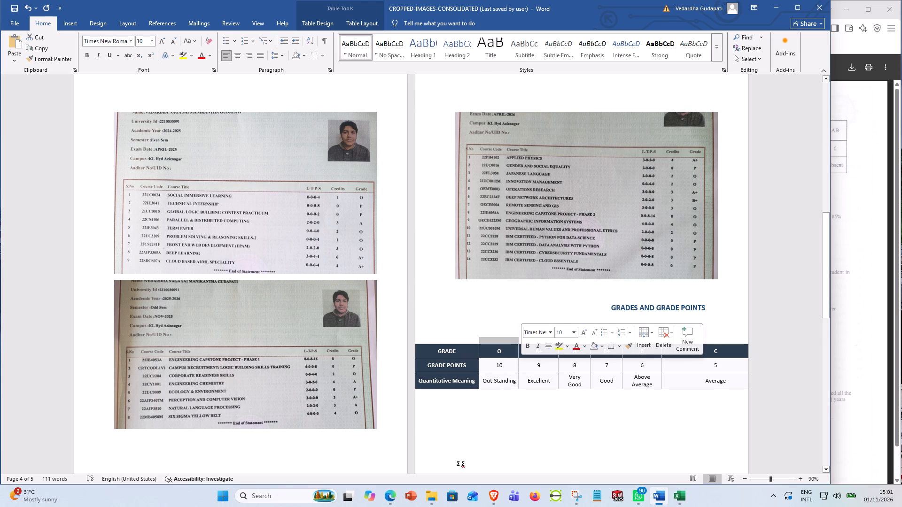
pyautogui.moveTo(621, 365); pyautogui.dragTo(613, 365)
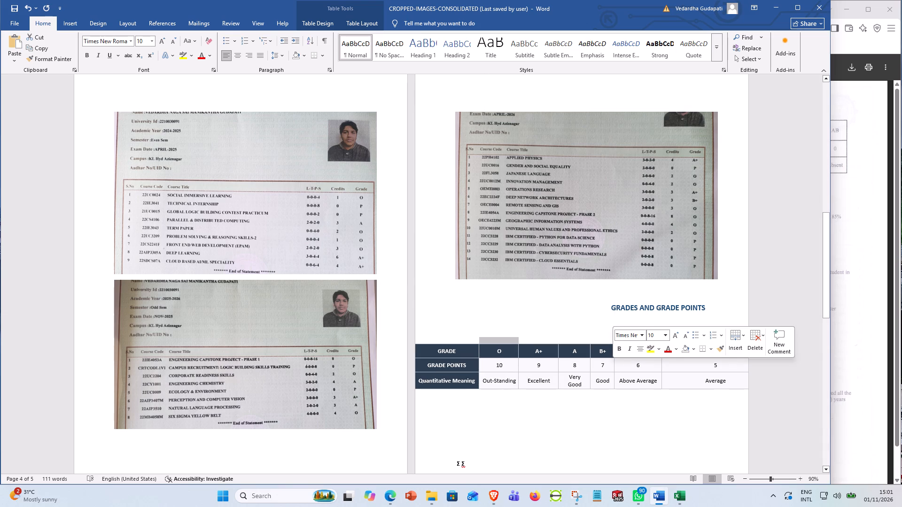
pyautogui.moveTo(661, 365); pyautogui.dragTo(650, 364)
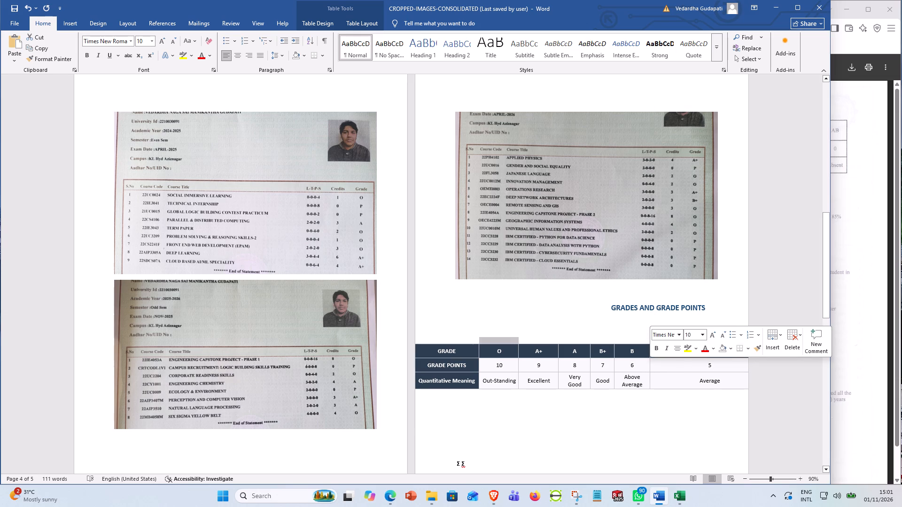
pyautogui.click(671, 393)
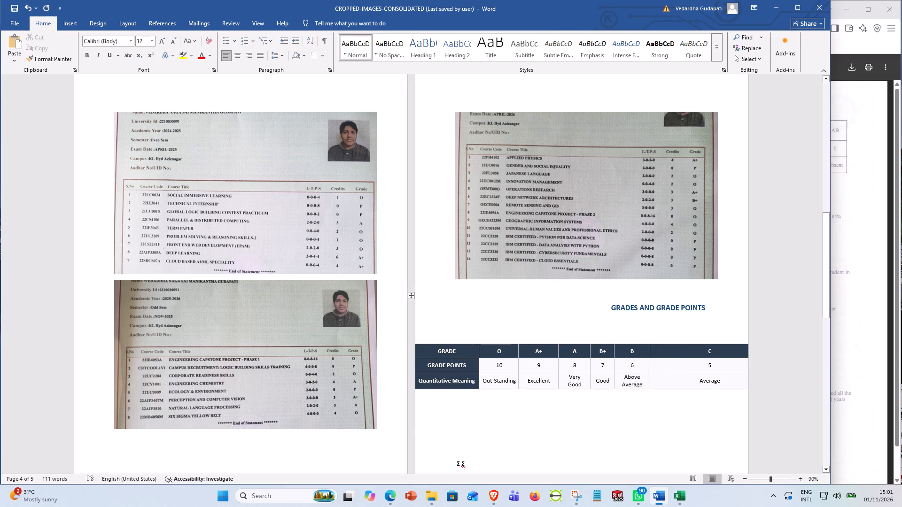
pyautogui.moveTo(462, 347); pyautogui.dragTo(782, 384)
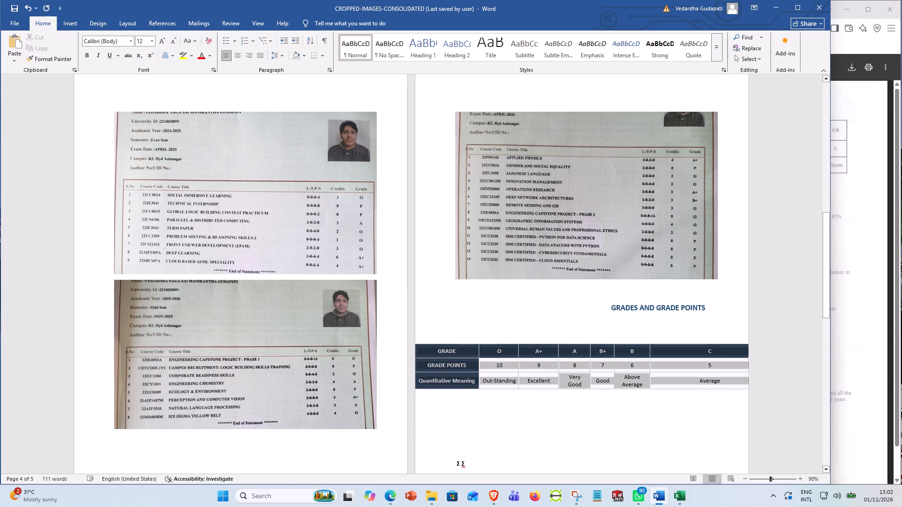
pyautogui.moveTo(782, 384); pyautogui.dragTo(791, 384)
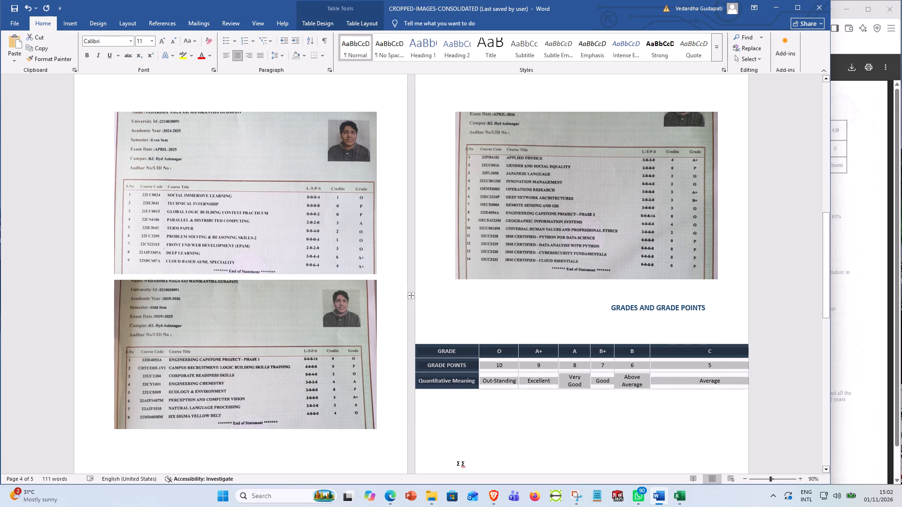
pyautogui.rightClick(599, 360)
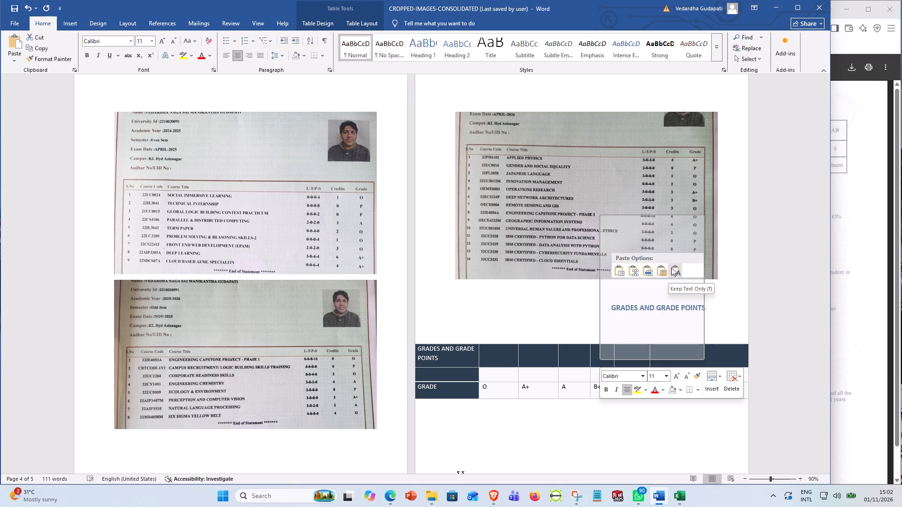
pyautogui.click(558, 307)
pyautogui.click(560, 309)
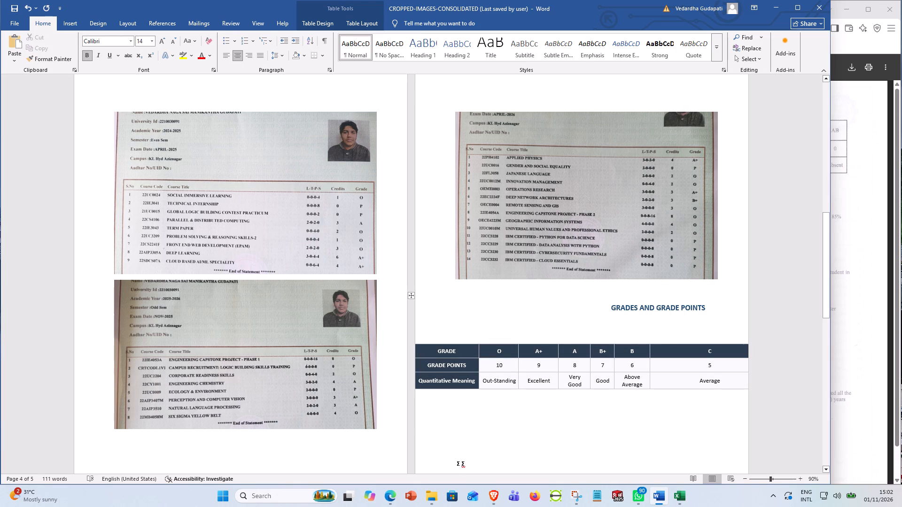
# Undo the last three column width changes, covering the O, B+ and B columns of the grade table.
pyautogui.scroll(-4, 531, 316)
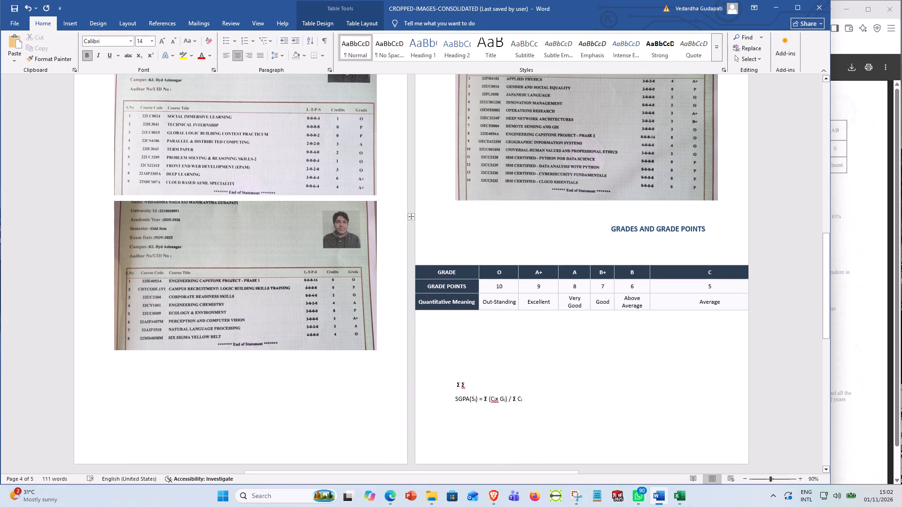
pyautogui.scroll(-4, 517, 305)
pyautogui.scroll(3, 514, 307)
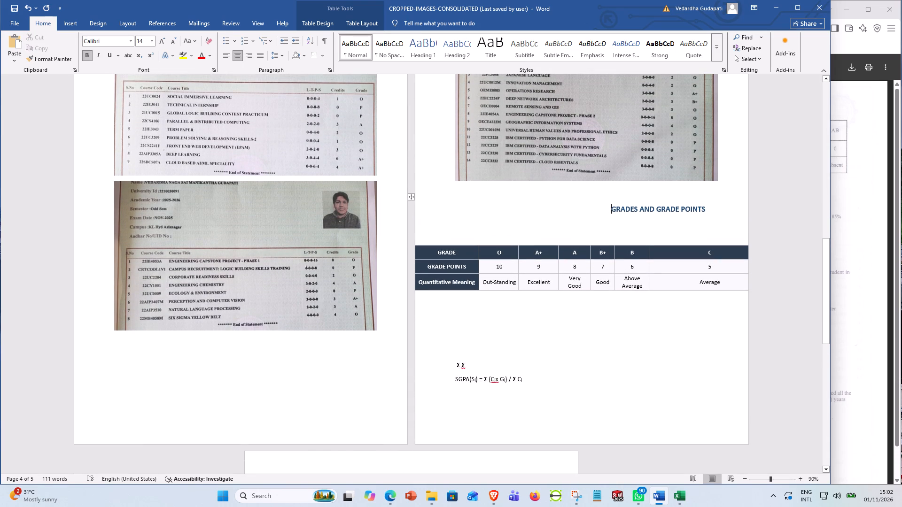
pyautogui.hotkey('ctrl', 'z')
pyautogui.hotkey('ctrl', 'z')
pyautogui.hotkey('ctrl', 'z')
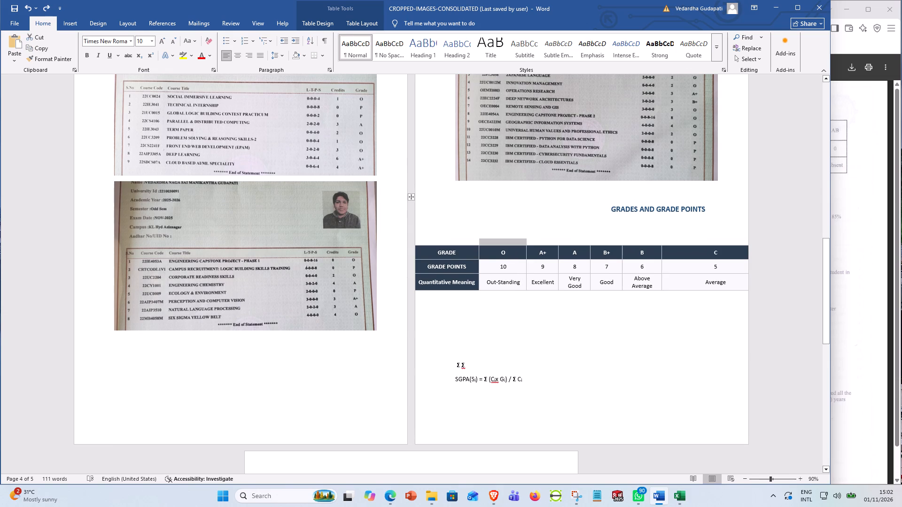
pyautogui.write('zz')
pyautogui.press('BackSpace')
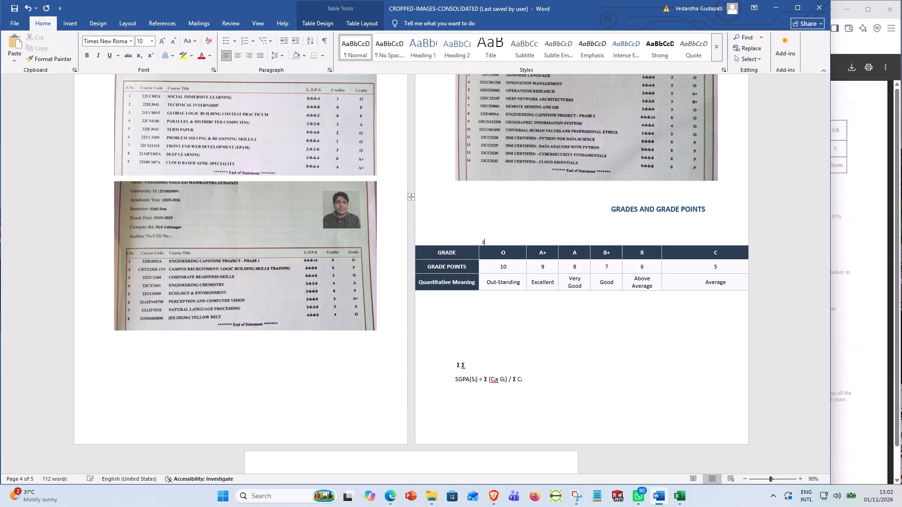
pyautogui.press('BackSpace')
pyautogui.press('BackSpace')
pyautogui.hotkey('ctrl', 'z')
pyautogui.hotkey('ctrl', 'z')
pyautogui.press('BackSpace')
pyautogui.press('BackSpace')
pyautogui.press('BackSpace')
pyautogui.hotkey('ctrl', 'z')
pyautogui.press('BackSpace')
# Insert two blank lines before the SGPA formula to push the formula section onto the following page.
pyautogui.click(453, 378)
pyautogui.press('Return')
pyautogui.press('Return')
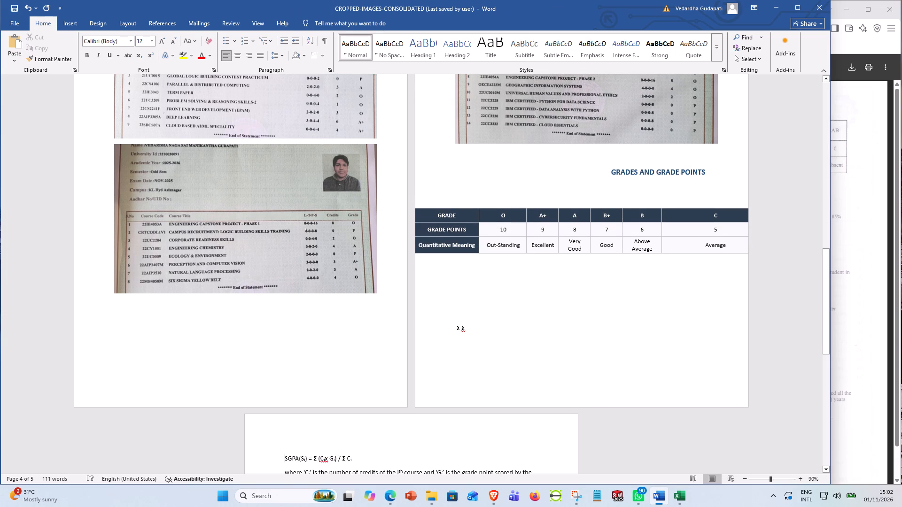
pyautogui.scroll(-13, 478, 346)
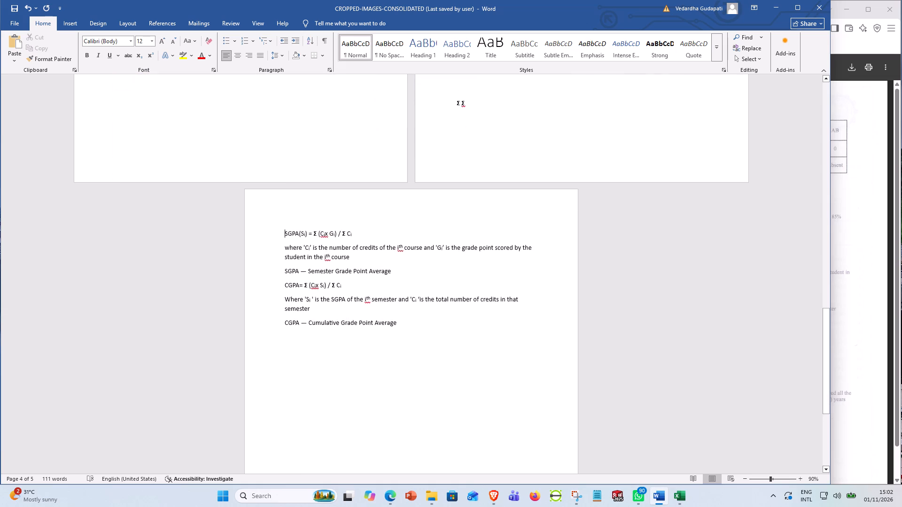
pyautogui.scroll(9, 470, 285)
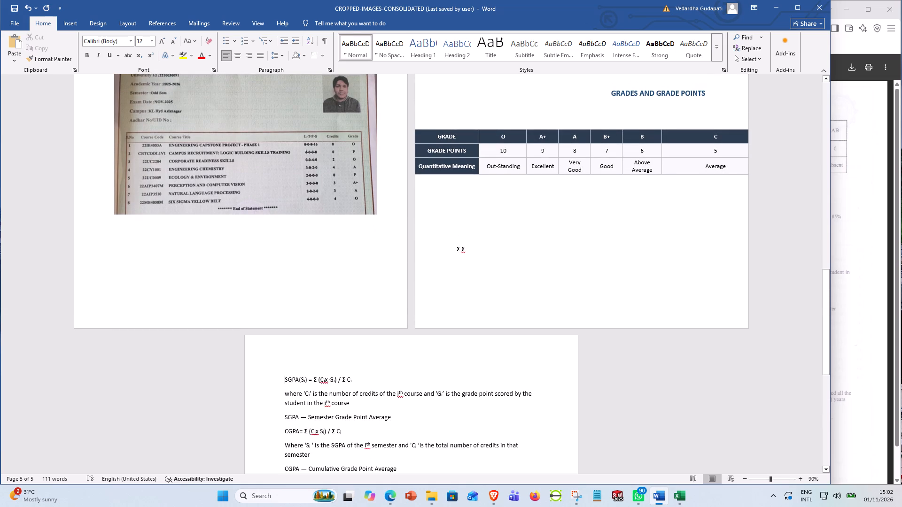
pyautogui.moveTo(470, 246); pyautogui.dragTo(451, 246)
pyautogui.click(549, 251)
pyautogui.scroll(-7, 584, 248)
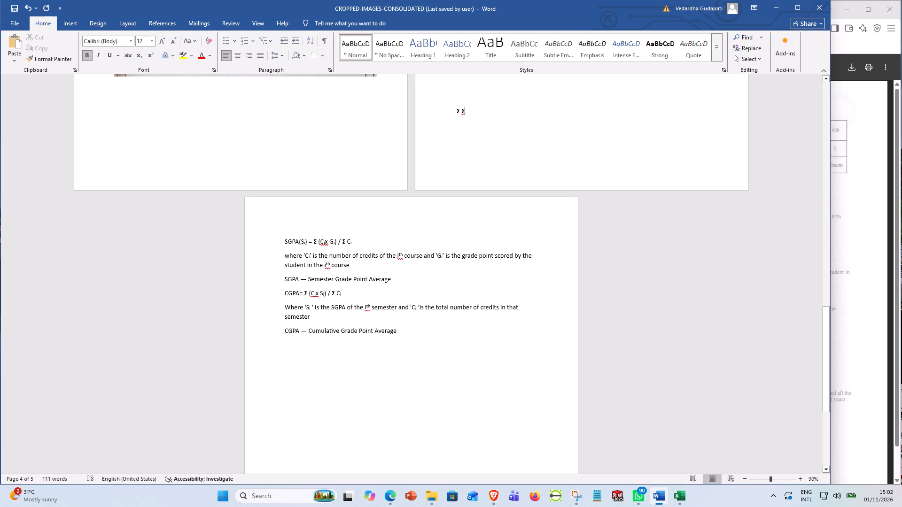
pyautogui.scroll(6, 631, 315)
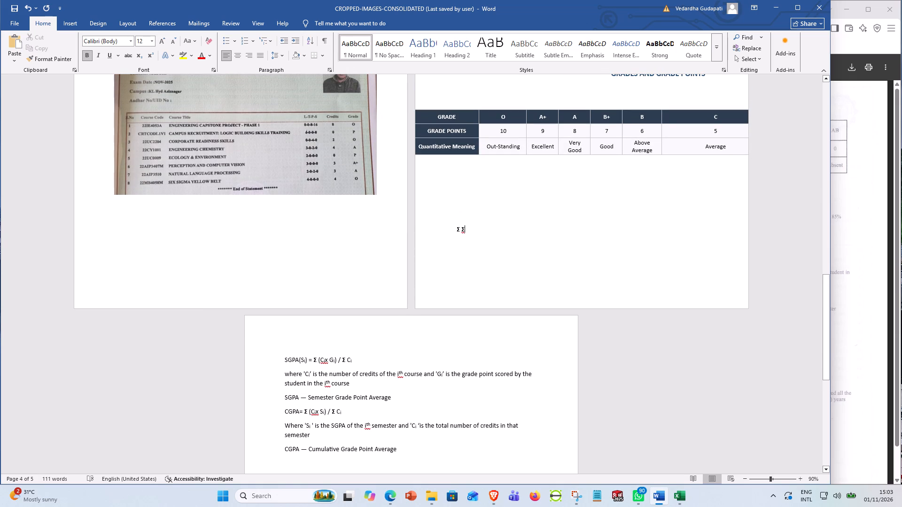
# Switch to PowerPoint, create a blank presentation and add a blank second slide.
pyautogui.click(412, 497)
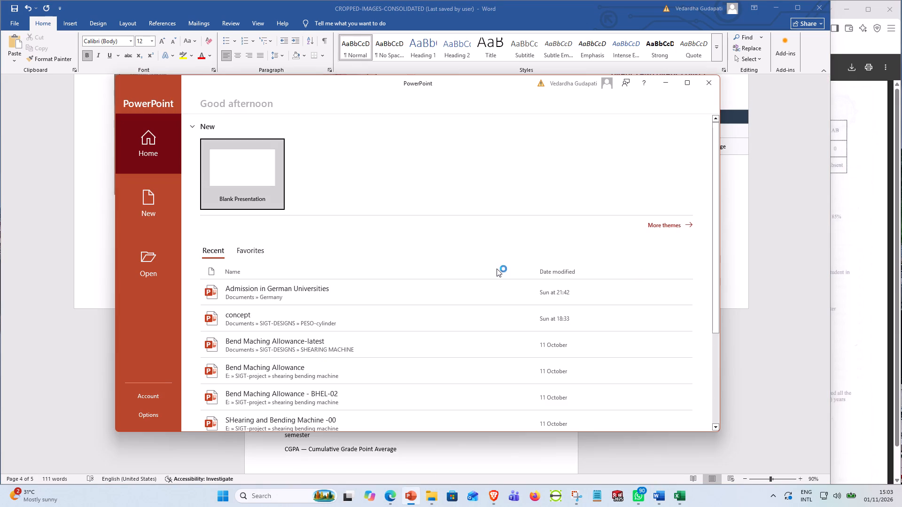
pyautogui.click(248, 175)
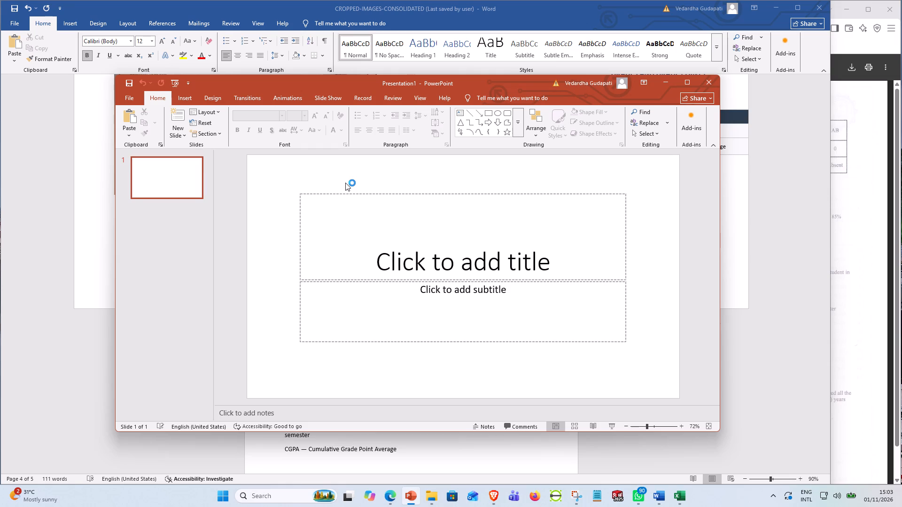
pyautogui.click(183, 205)
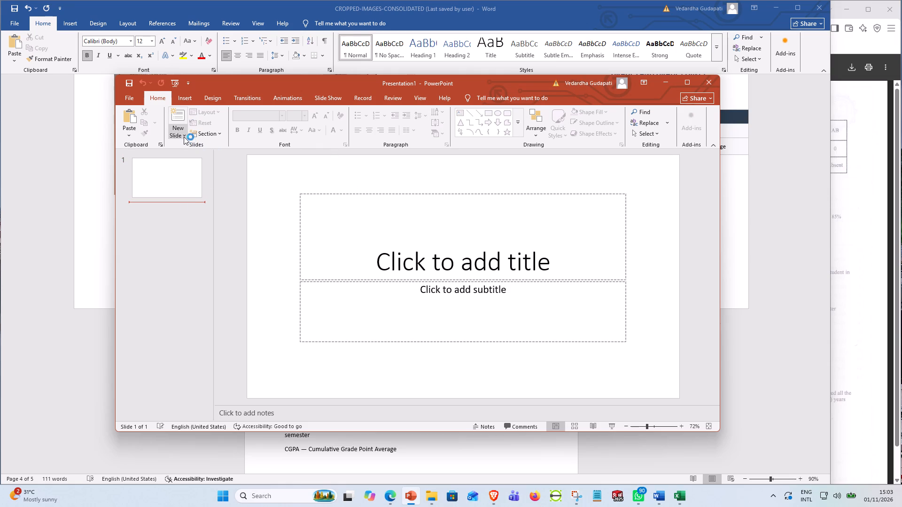
pyautogui.click(183, 135)
pyautogui.click(197, 254)
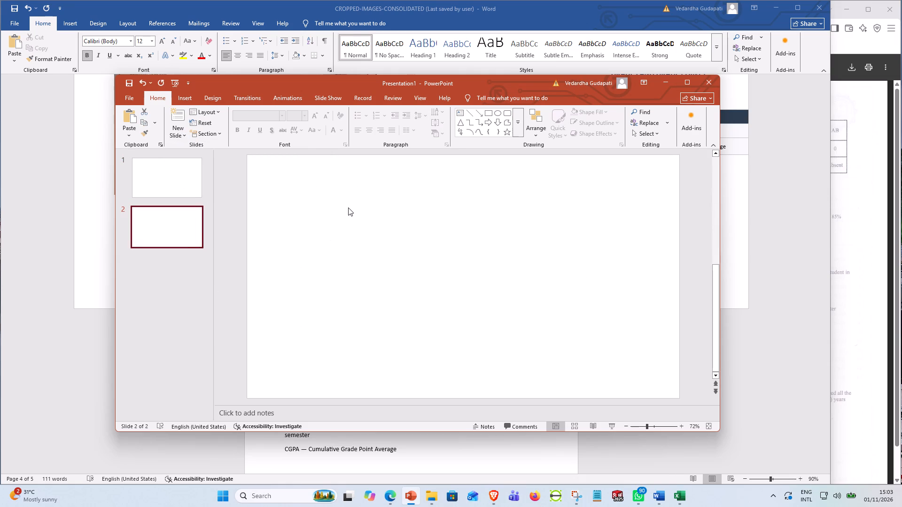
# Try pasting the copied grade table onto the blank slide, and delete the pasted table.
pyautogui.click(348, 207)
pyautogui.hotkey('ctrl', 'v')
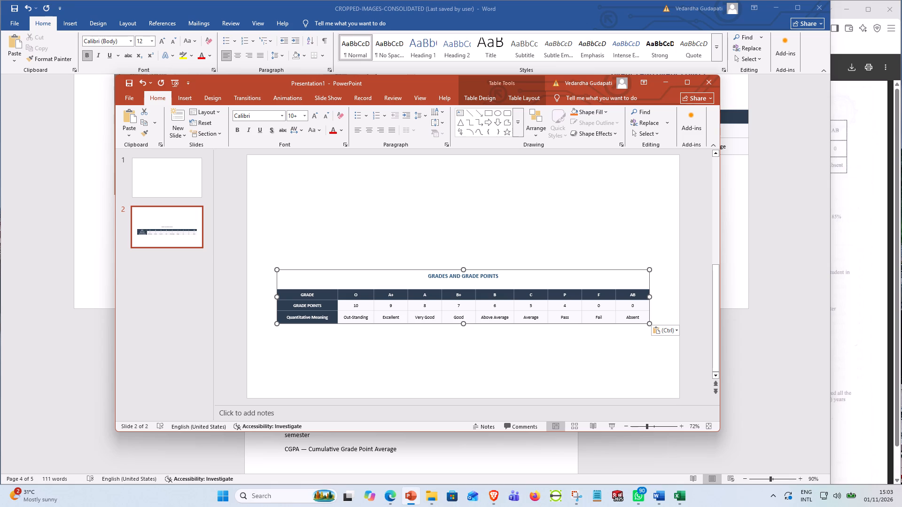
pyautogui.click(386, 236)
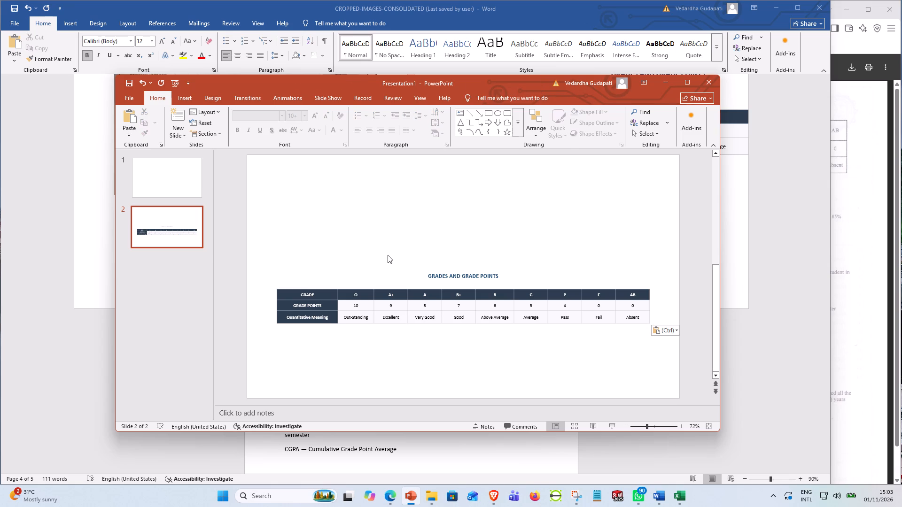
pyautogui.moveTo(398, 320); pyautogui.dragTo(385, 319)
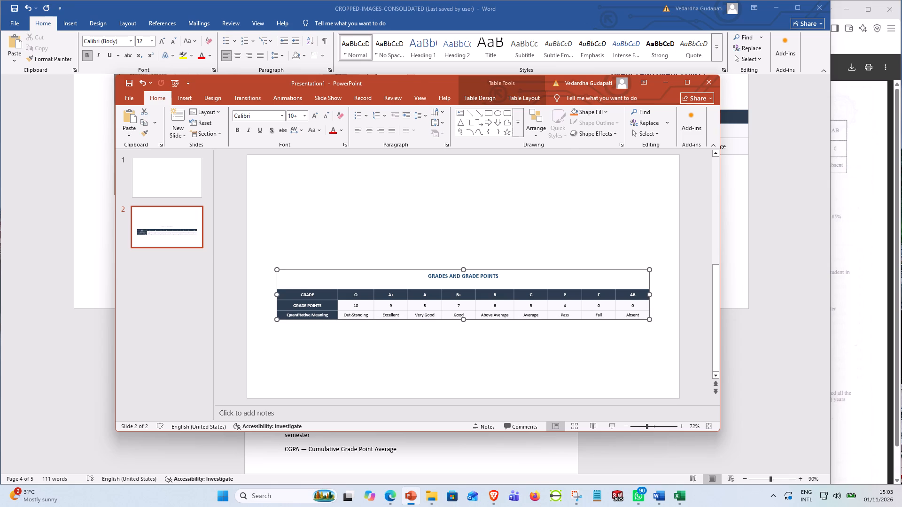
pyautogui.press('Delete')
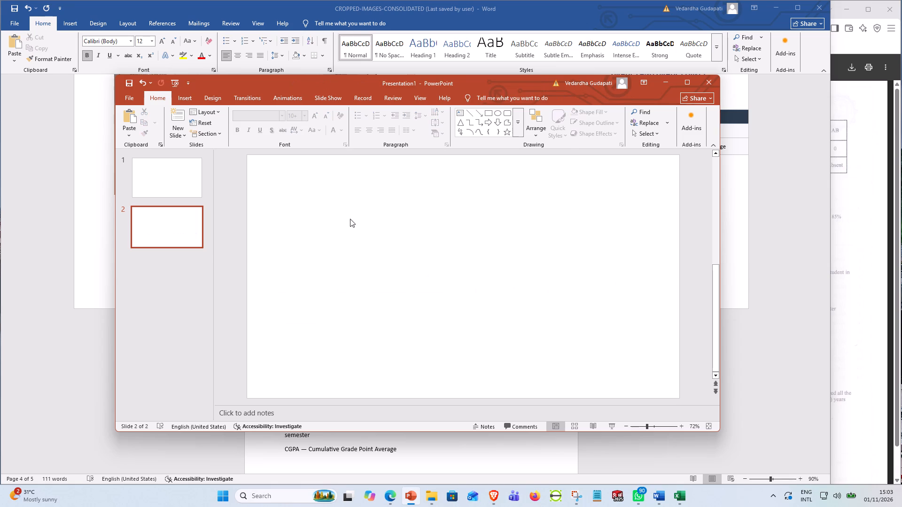
# Paste the copied grade table onto the blank second slide using the destination theme.
pyautogui.rightClick(288, 205)
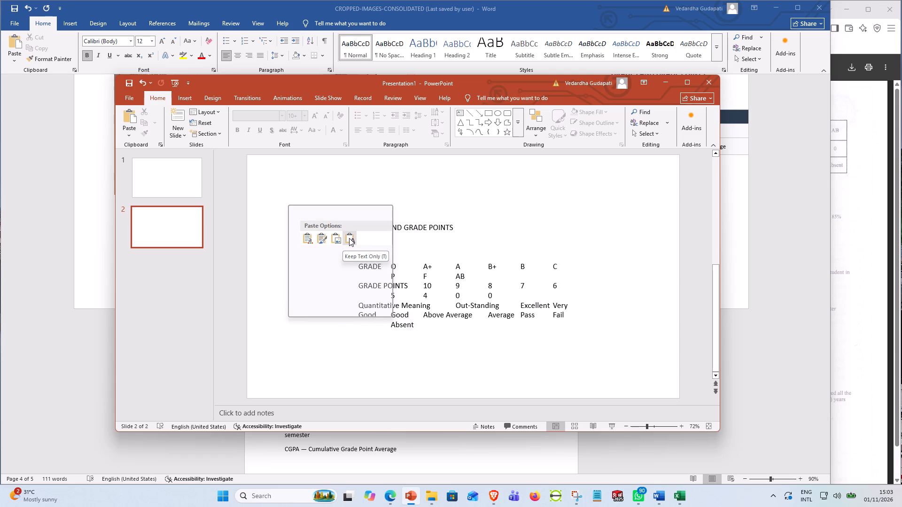
pyautogui.click(306, 238)
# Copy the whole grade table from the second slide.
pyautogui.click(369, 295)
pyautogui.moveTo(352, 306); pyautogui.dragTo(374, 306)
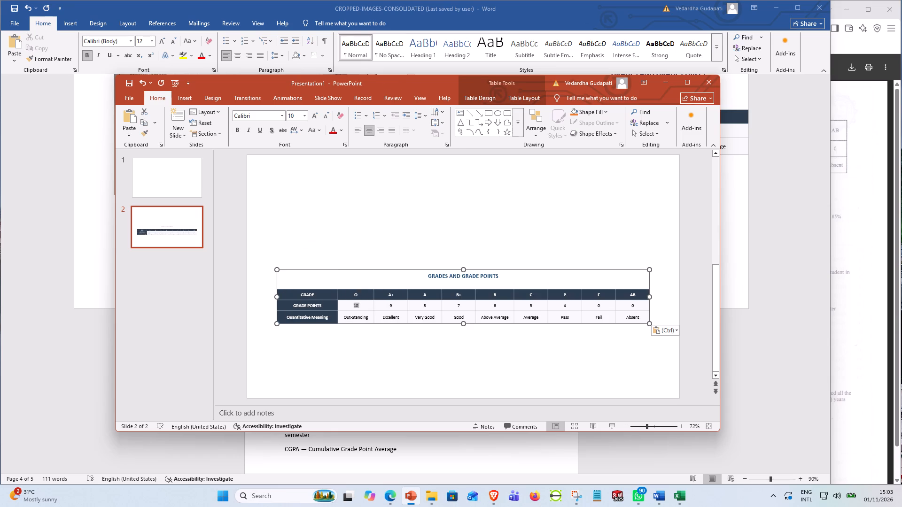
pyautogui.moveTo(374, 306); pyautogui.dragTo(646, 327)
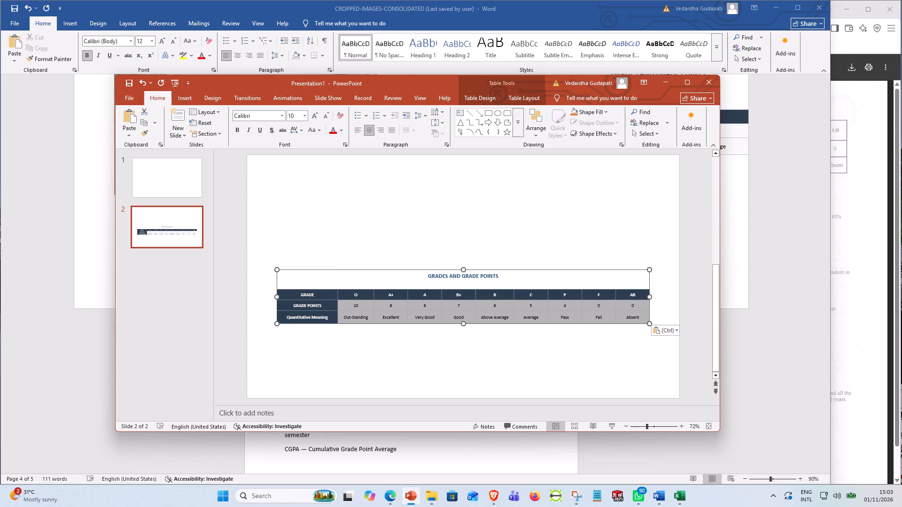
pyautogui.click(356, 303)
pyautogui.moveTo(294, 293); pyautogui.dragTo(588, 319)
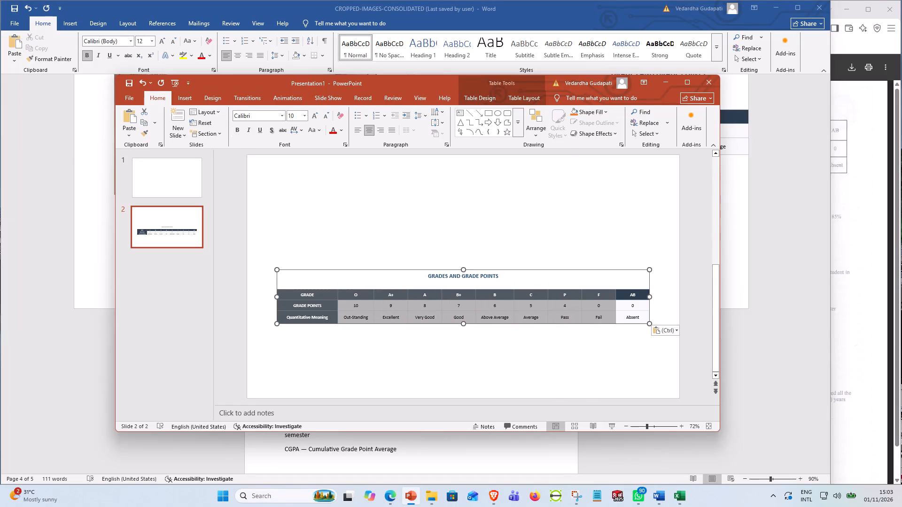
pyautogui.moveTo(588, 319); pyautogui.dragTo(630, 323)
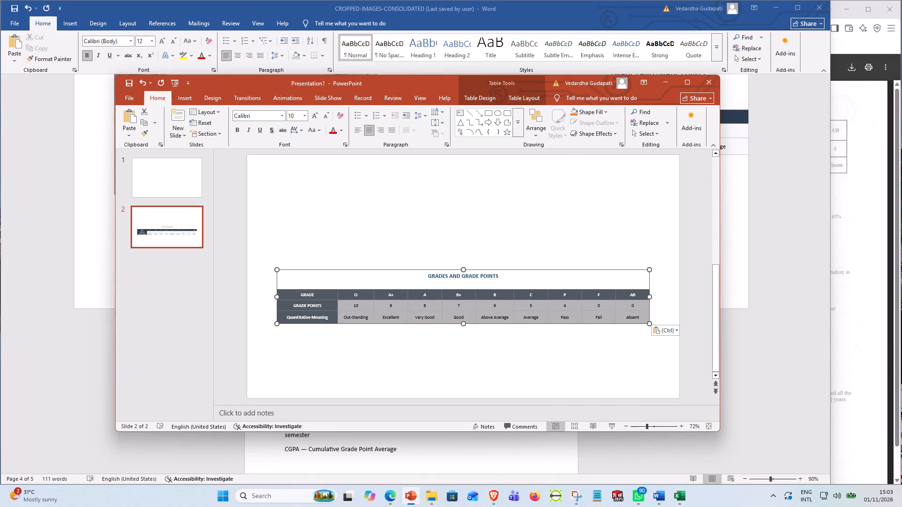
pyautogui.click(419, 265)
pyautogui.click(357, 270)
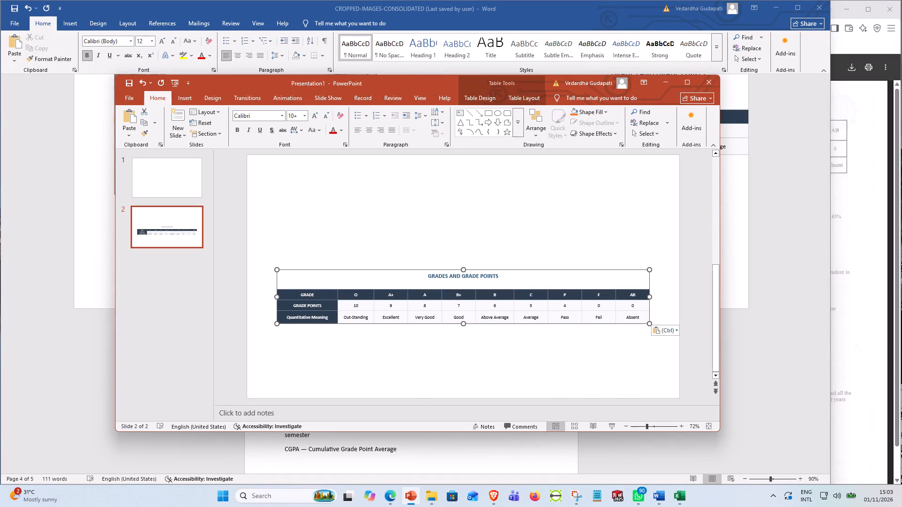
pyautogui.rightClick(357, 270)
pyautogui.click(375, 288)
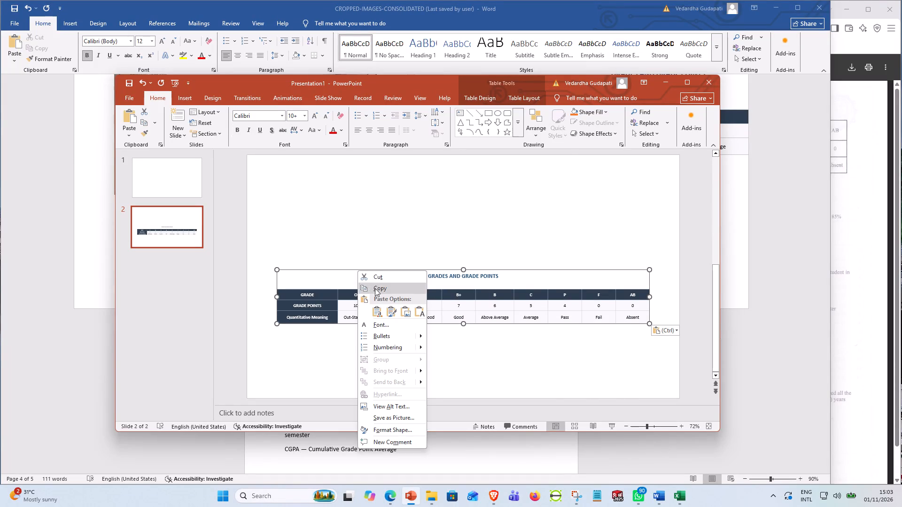
# Switch to Word and delete the grade table's rows and the stray summation symbols below them.
pyautogui.click(662, 497)
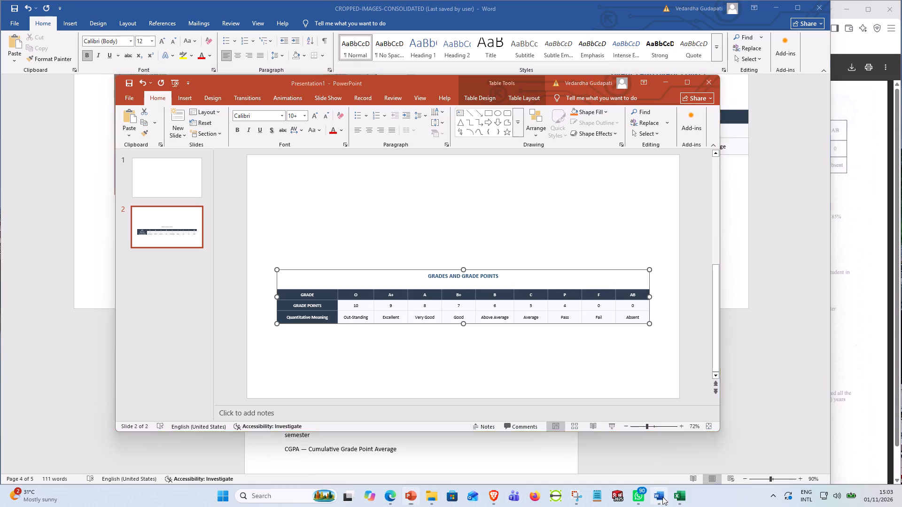
pyautogui.moveTo(474, 227); pyautogui.dragTo(435, 214)
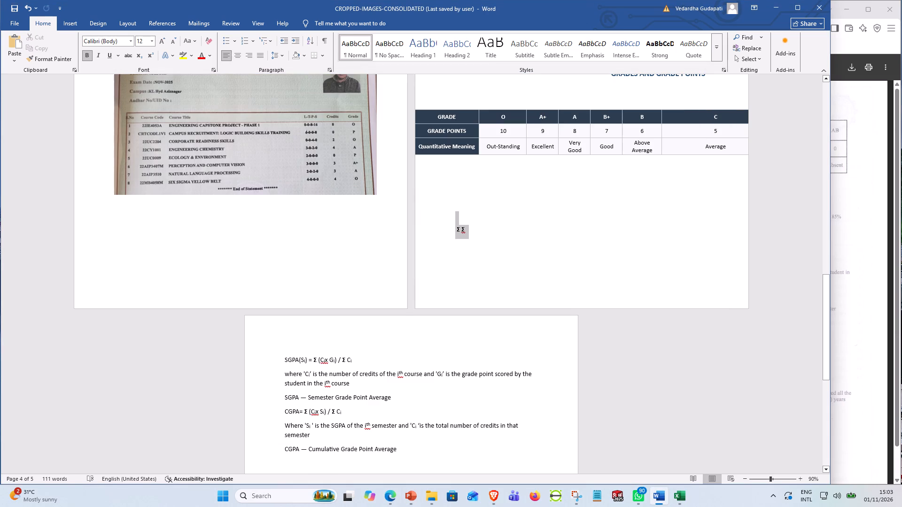
pyautogui.moveTo(435, 214); pyautogui.dragTo(429, 88)
pyautogui.press('Delete')
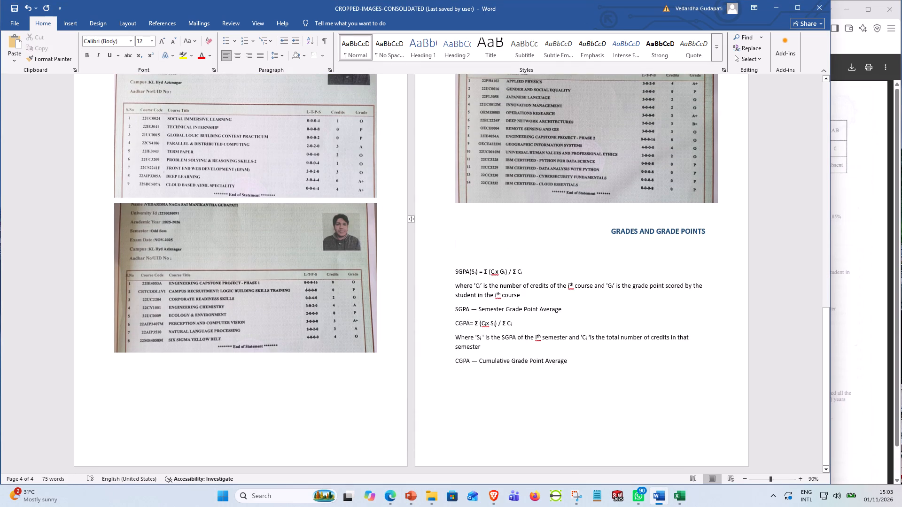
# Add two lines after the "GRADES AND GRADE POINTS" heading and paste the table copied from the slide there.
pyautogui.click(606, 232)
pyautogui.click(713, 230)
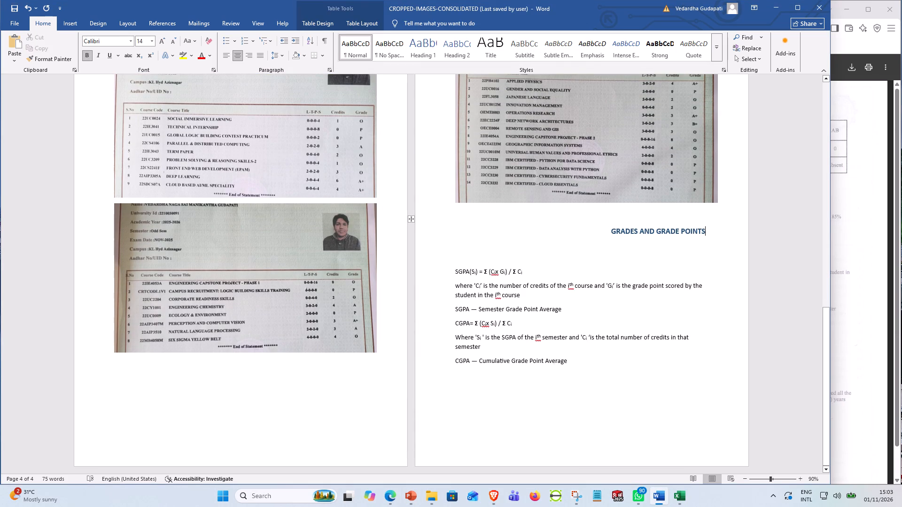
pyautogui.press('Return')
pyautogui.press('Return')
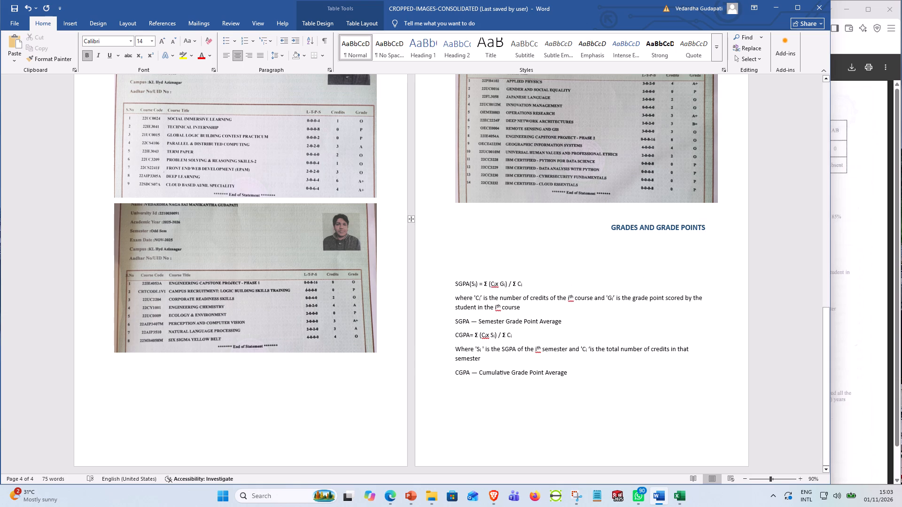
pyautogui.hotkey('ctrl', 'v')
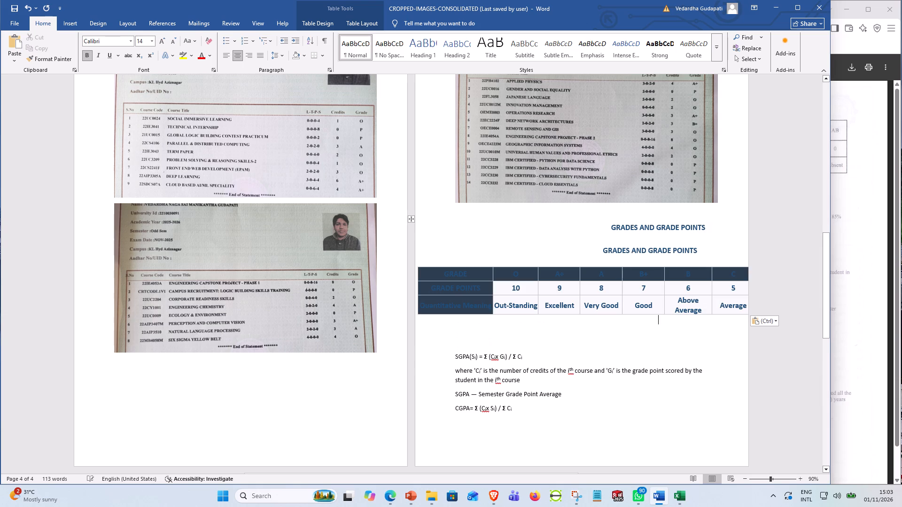
# Remove the pasted grade table together with the "GRADES AND GRADE POINTS" heading above it.
pyautogui.click(424, 270)
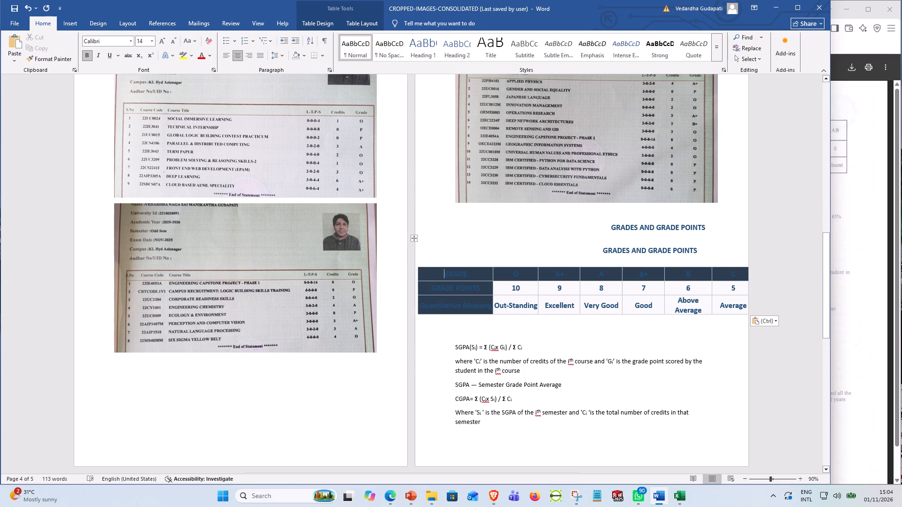
pyautogui.moveTo(413, 238); pyautogui.dragTo(430, 246)
pyautogui.moveTo(431, 246); pyautogui.dragTo(440, 252)
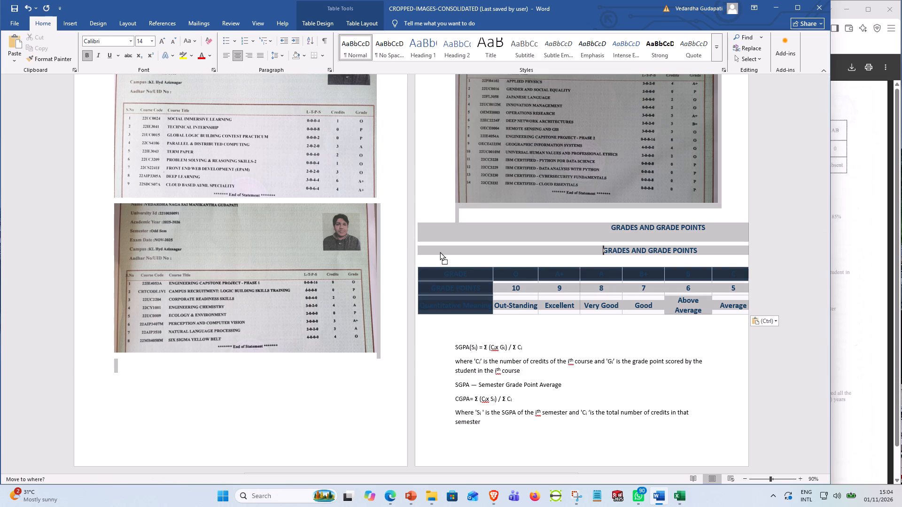
# Undo the paste of the grade table and its duplicate "GRADES AND GRADE POINTS" heading.
pyautogui.moveTo(440, 252); pyautogui.dragTo(440, 252)
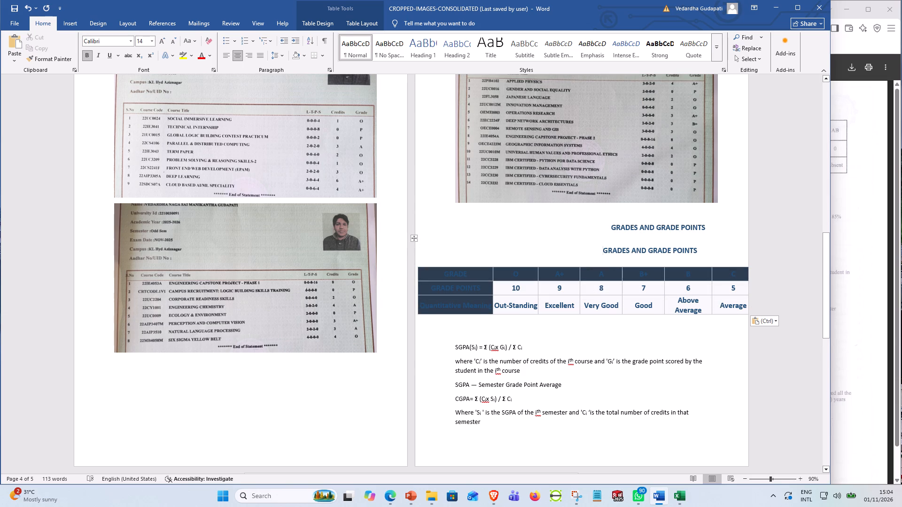
pyautogui.hotkey('ctrl', 'z')
pyautogui.hotkey('ctrl', 'z')
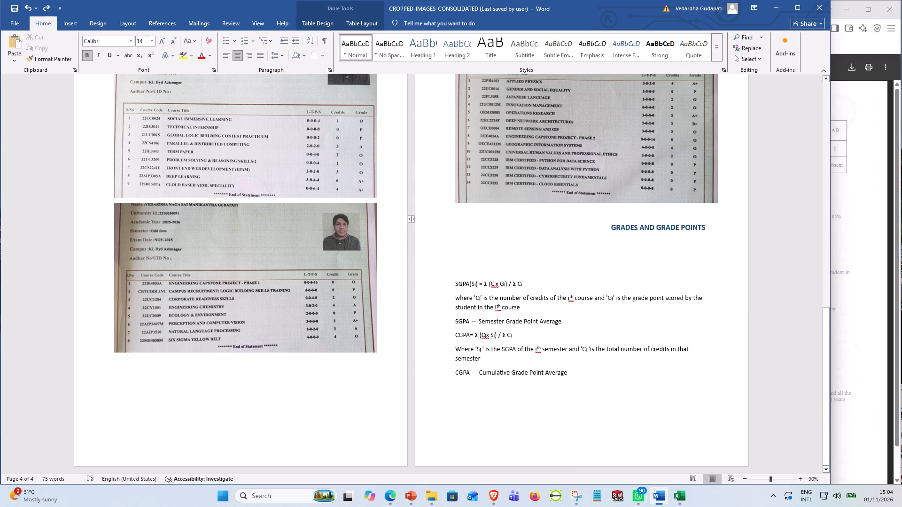
# Delete the remaining "GRADES AND GRADE POINTS" heading below the last grade sheet image.
pyautogui.click(528, 234)
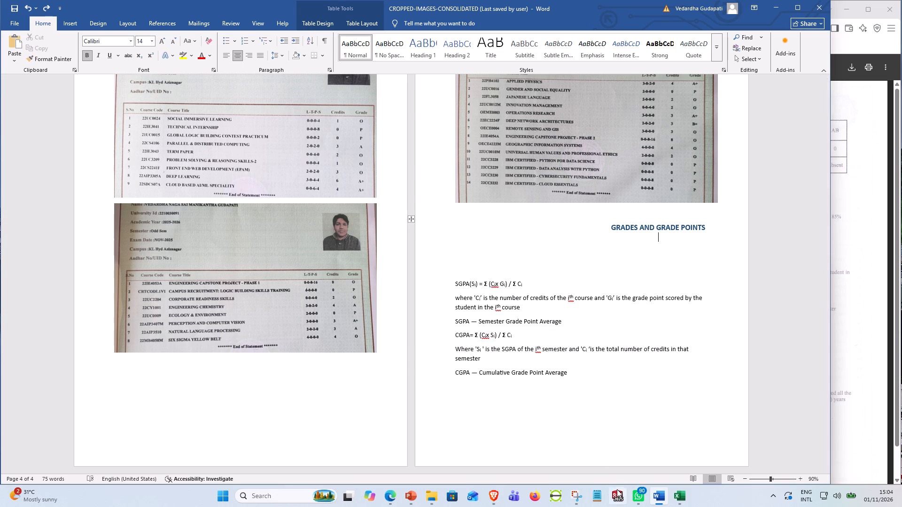
pyautogui.scroll(-4, 533, 399)
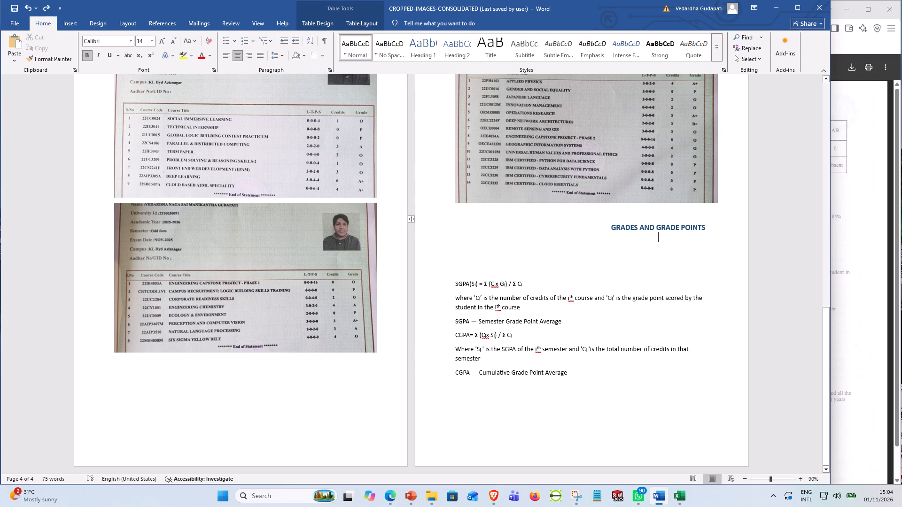
pyautogui.scroll(-2, 523, 379)
pyautogui.moveTo(716, 224); pyautogui.dragTo(703, 229)
pyautogui.press('Delete')
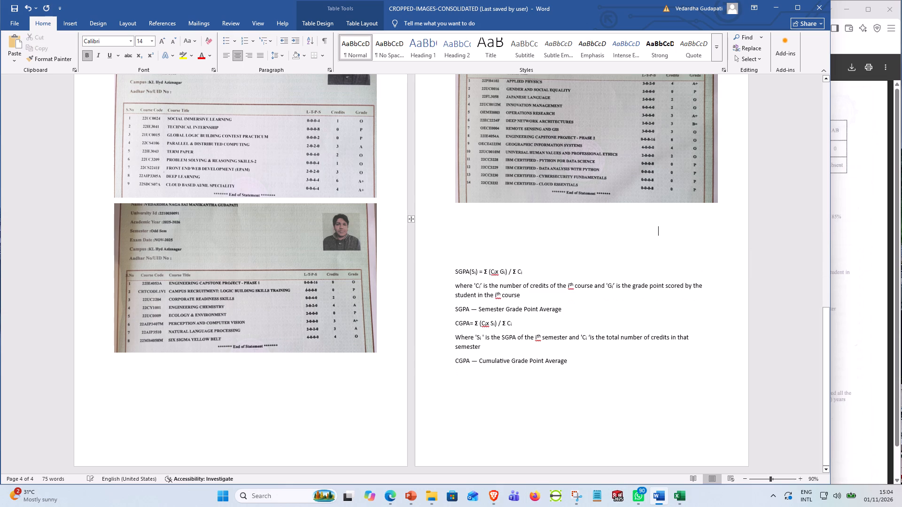
# Clear the leftover blank lines between the last grade sheet image and the SGPA formula to move the formula text up.
pyautogui.press('Delete')
pyautogui.press('Delete')
pyautogui.press('Delete')
pyautogui.click(502, 233)
pyautogui.click(461, 225)
pyautogui.press('Delete')
pyautogui.press('Delete')
pyautogui.press('Delete')
pyautogui.press('BackSpace')
pyautogui.press('BackSpace')
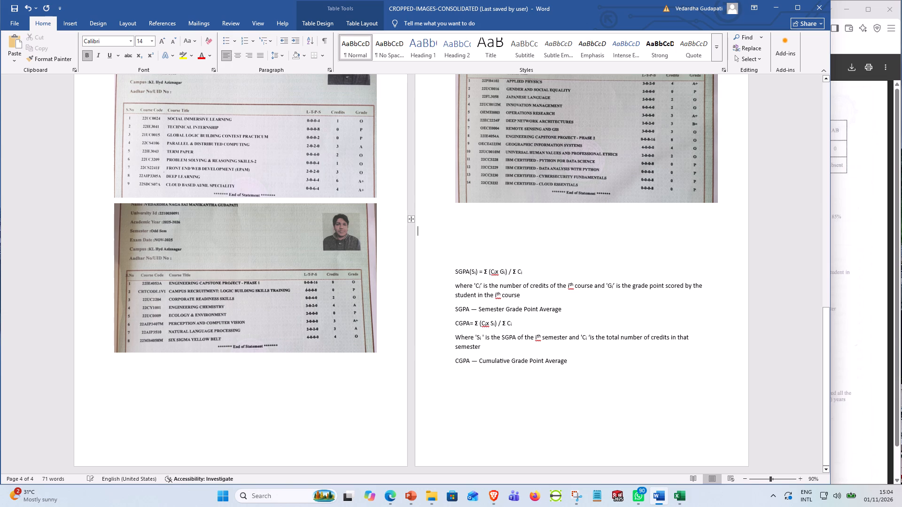
pyautogui.press('BackSpace')
pyautogui.doubleClick(459, 260)
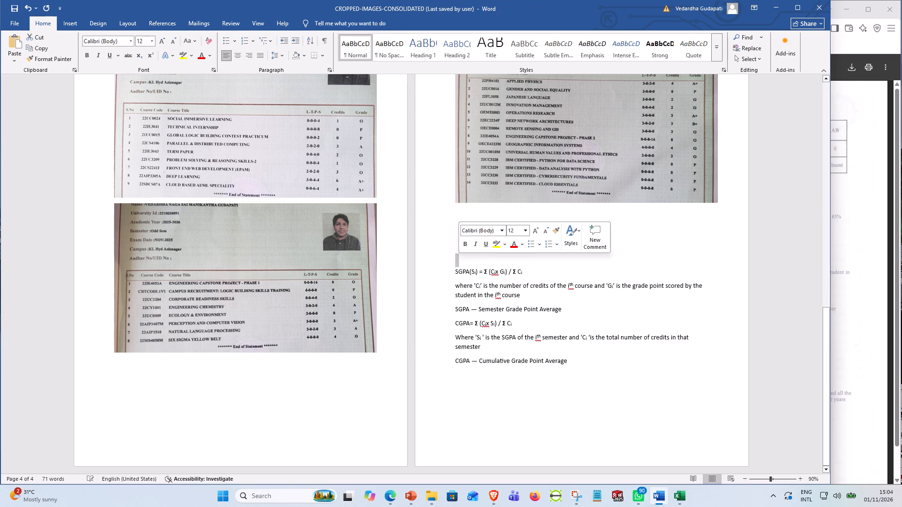
pyautogui.press('BackSpace')
pyautogui.press('BackSpace')
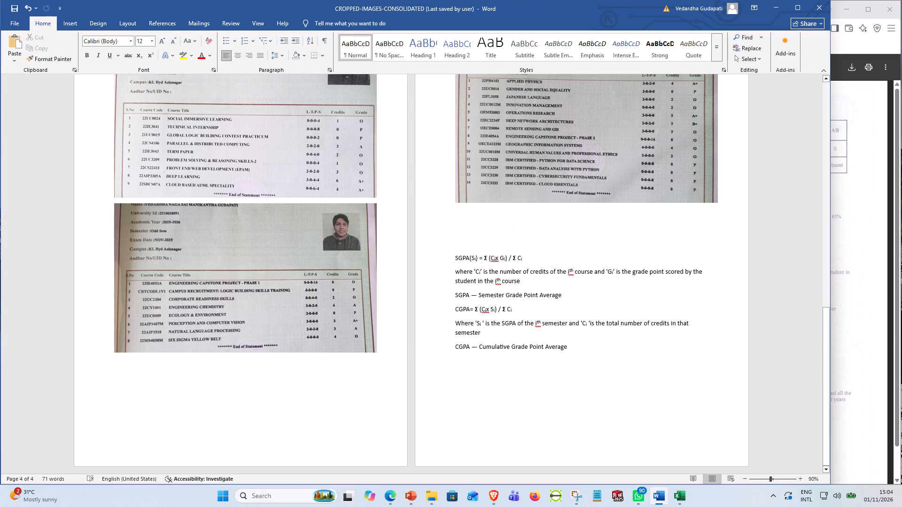
pyautogui.press('BackSpace')
# Preview pasting the copied grade table with the destination theme below the "CGPA — Cumulative Grade Point Average" line.
pyautogui.click(476, 360)
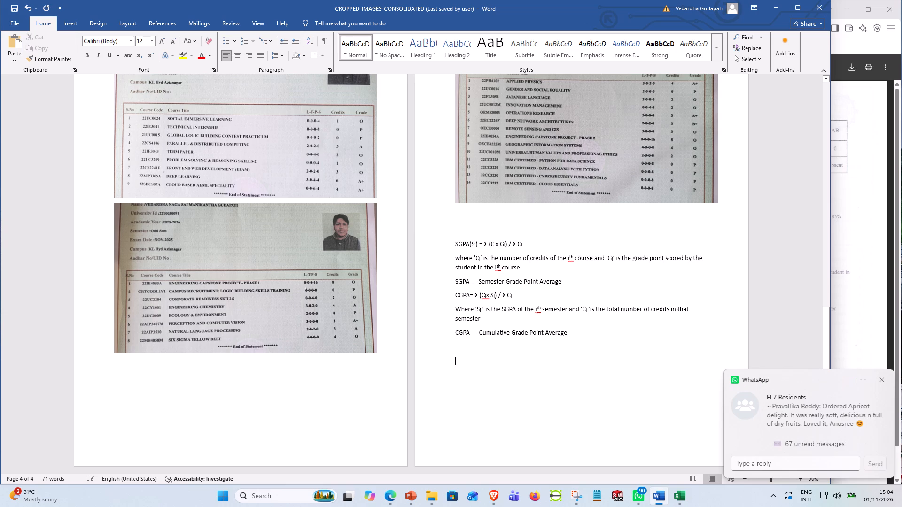
pyautogui.rightClick(465, 352)
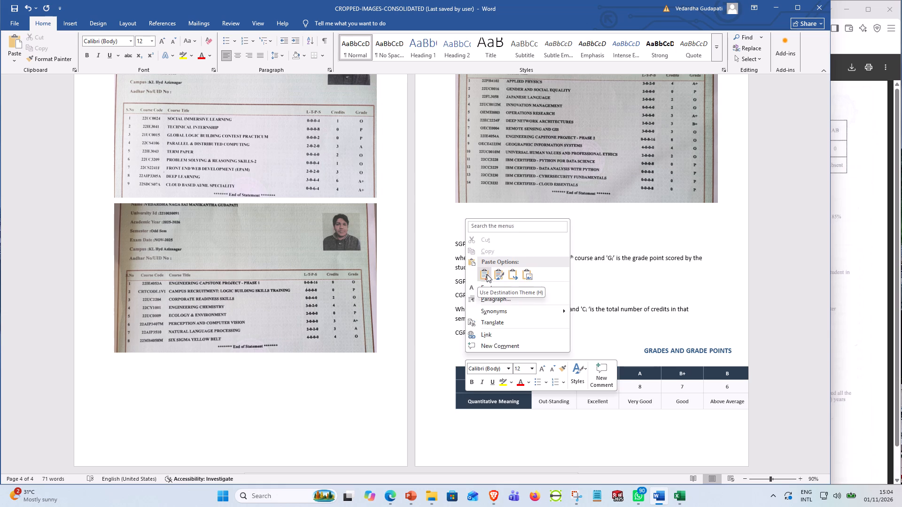
pyautogui.click(779, 361)
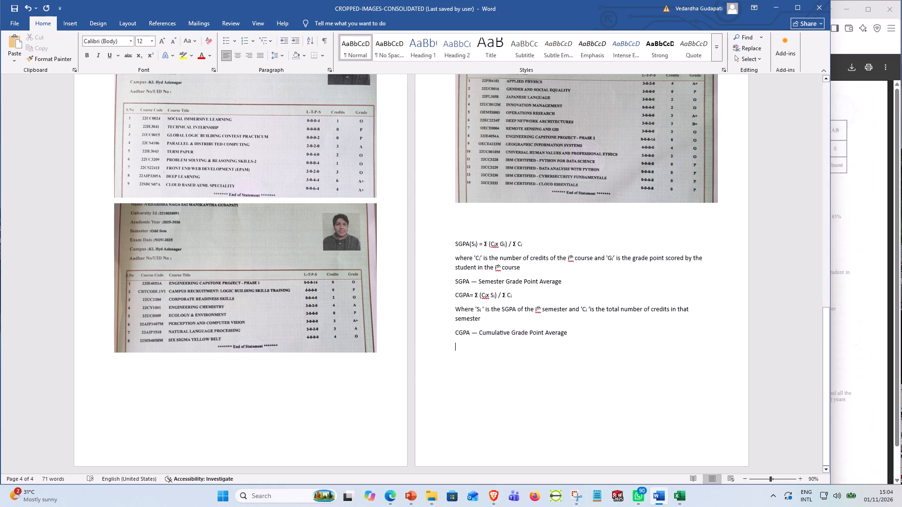
# Save the Word document containing the mark sheets and SGPA/CGPA formulas, and minimize its window.
pyautogui.moveTo(214, 145); pyautogui.dragTo(15, 63, button='right')
pyautogui.click(15, 11)
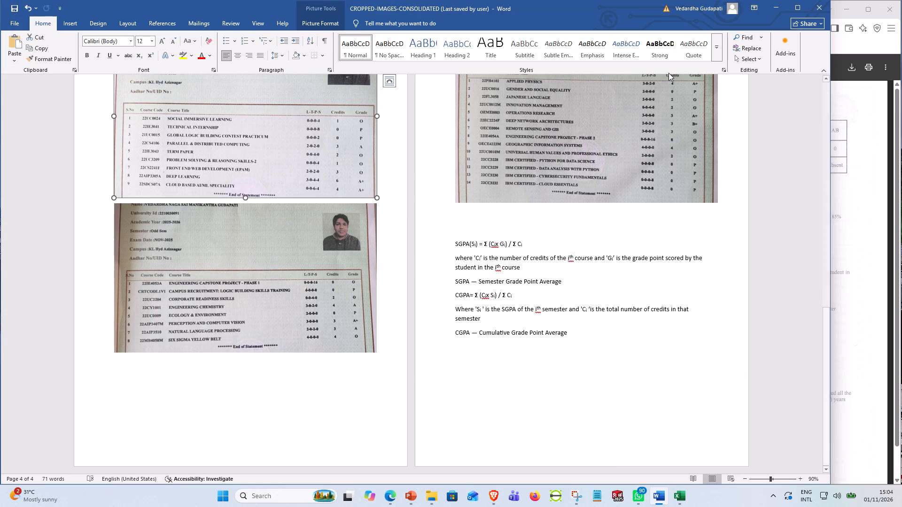
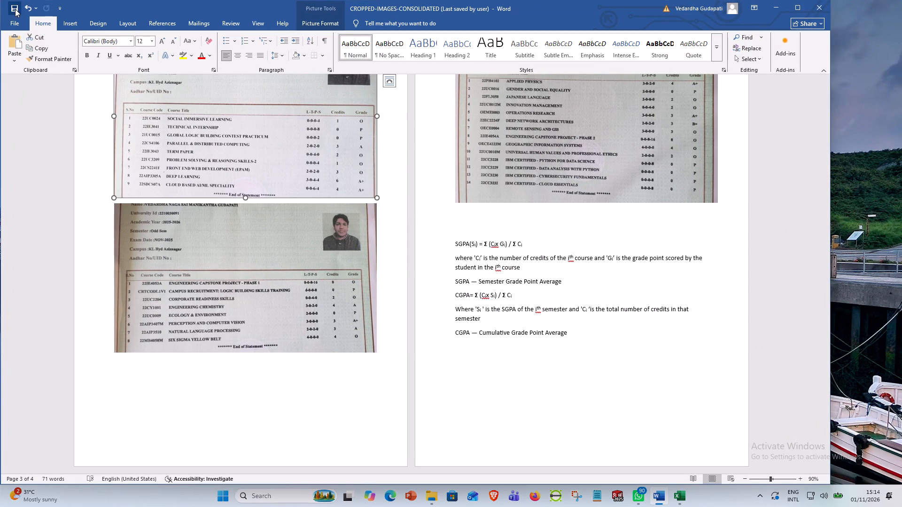
pyautogui.click(15, 9)
pyautogui.click(825, 5)
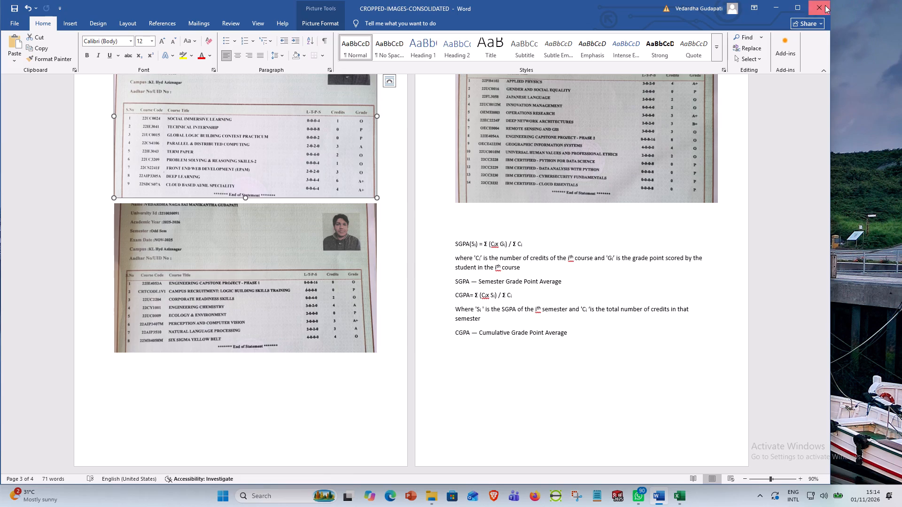
# Switch to the Grades_and_Grade_Points workbook in Excel, enable editing, widen its window and save it under its existing name.
pyautogui.click(667, 499)
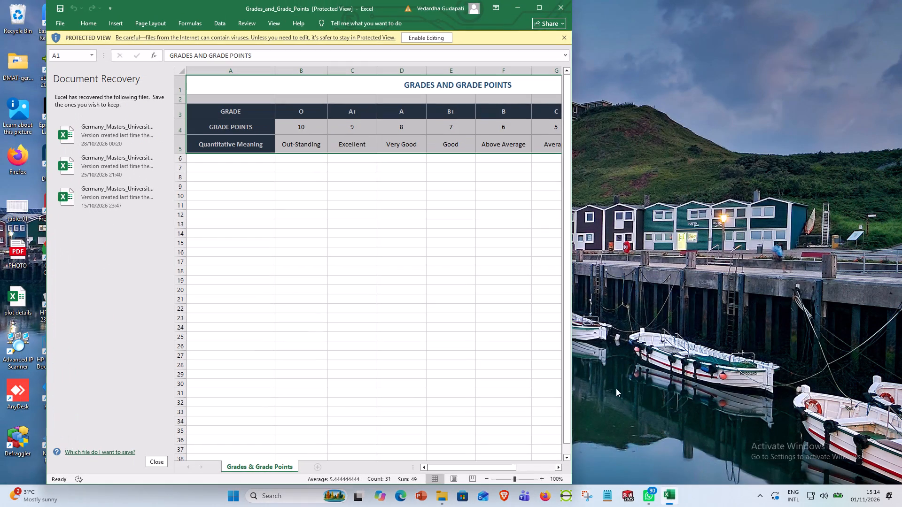
pyautogui.click(59, 11)
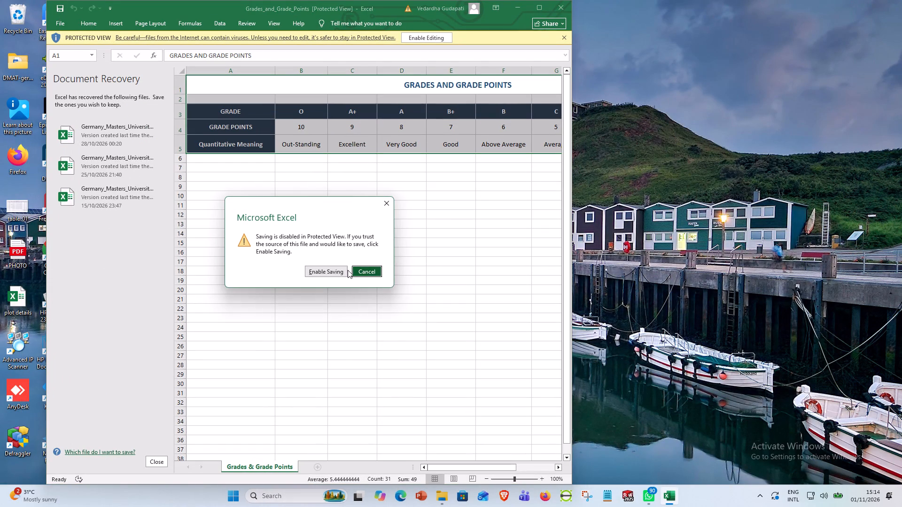
pyautogui.doubleClick(373, 270)
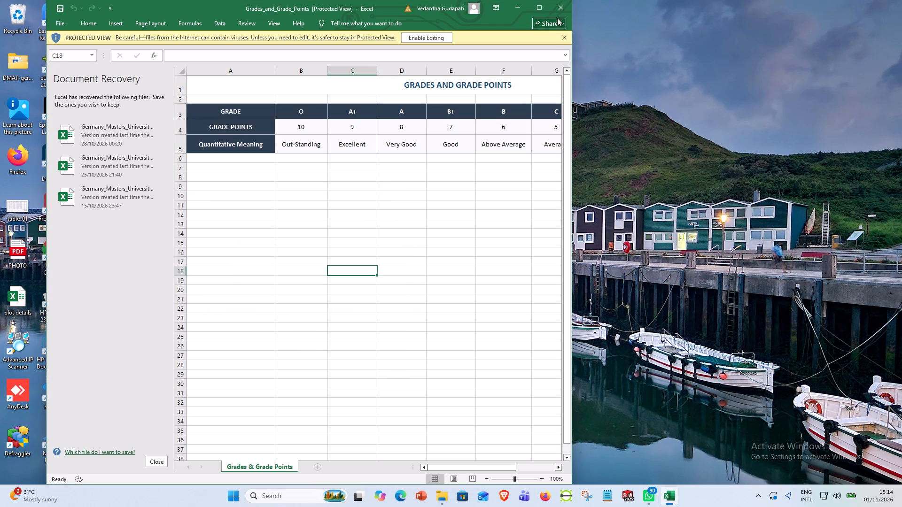
pyautogui.click(426, 38)
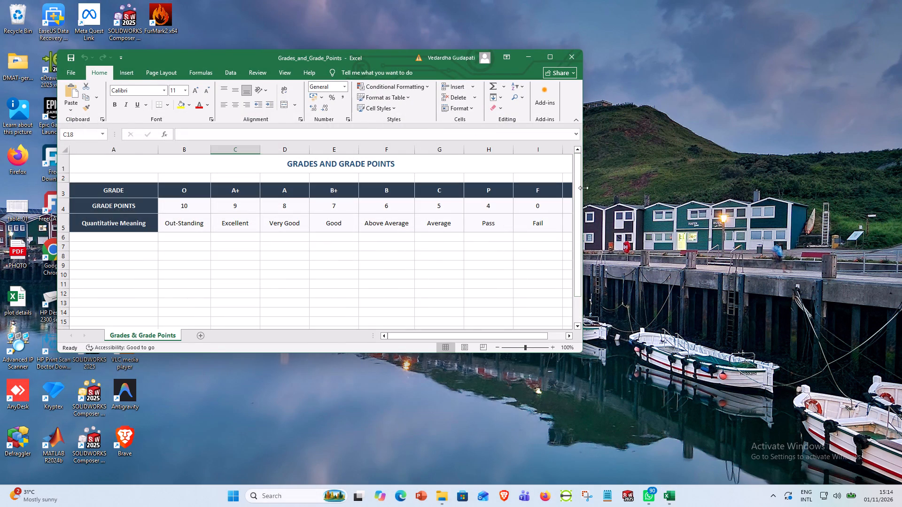
pyautogui.moveTo(583, 188); pyautogui.dragTo(792, 183)
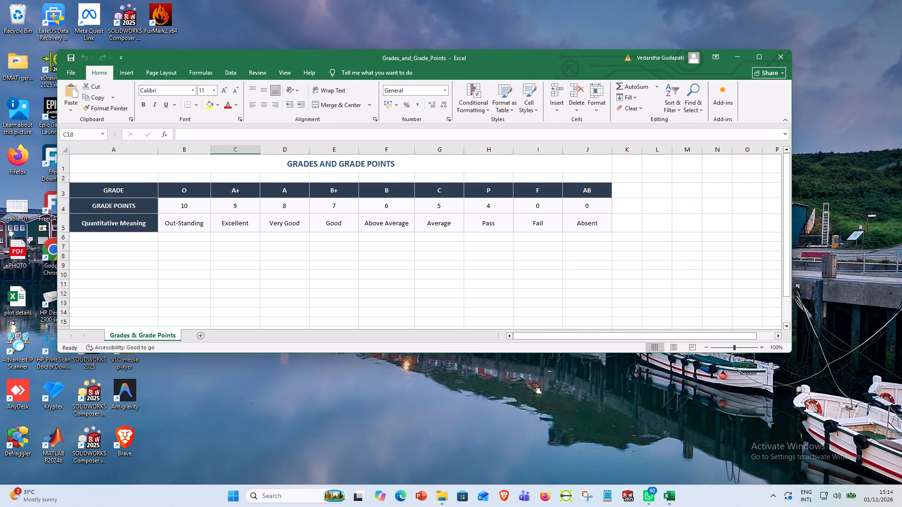
pyautogui.click(71, 72)
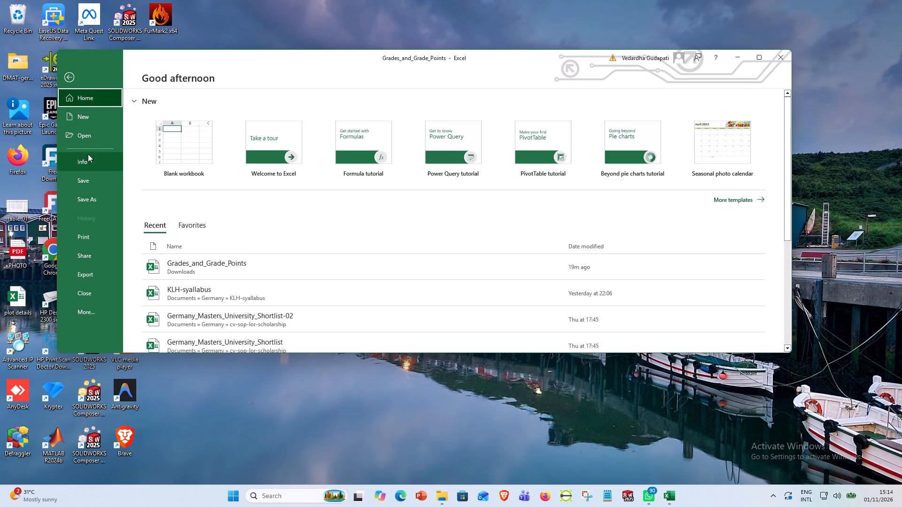
pyautogui.click(89, 180)
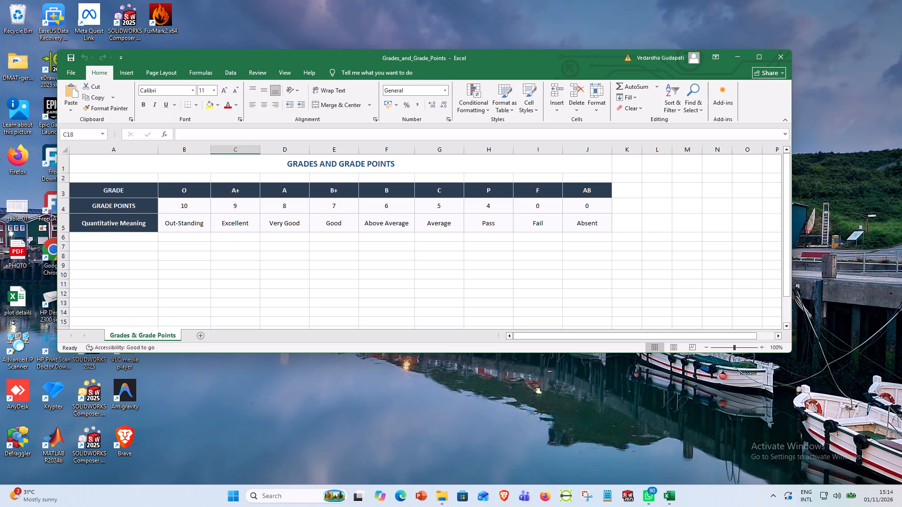
# Start saving a copy of the Grades_and_Grade_Points workbook, browsing to the Germany folder in Documents.
pyautogui.click(70, 73)
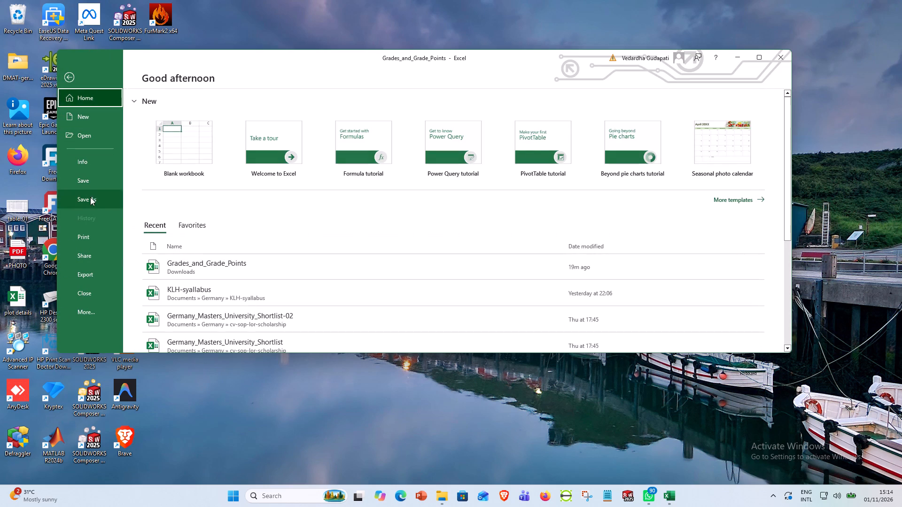
pyautogui.click(89, 198)
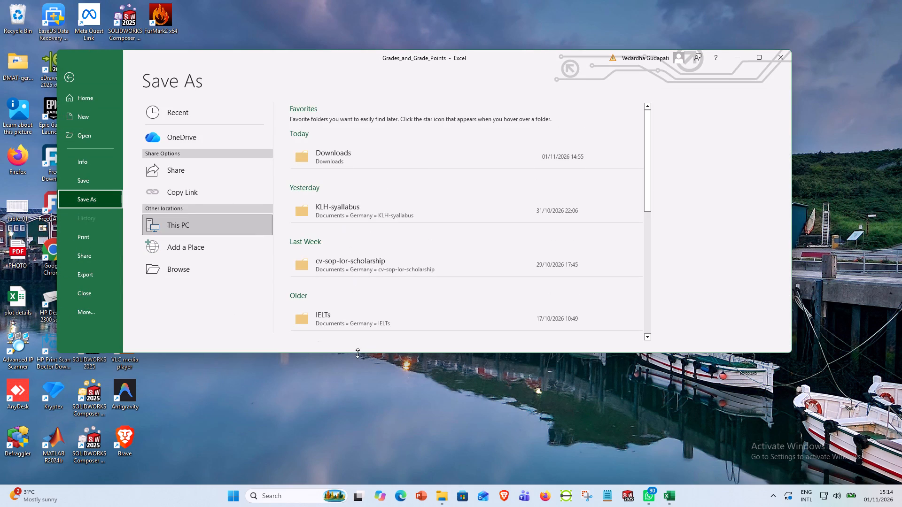
pyautogui.moveTo(358, 353); pyautogui.dragTo(378, 463)
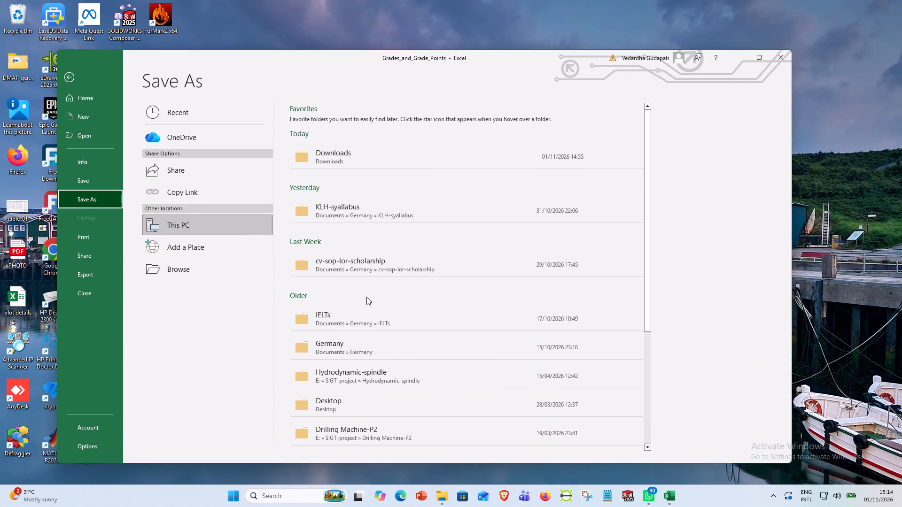
pyautogui.click(179, 270)
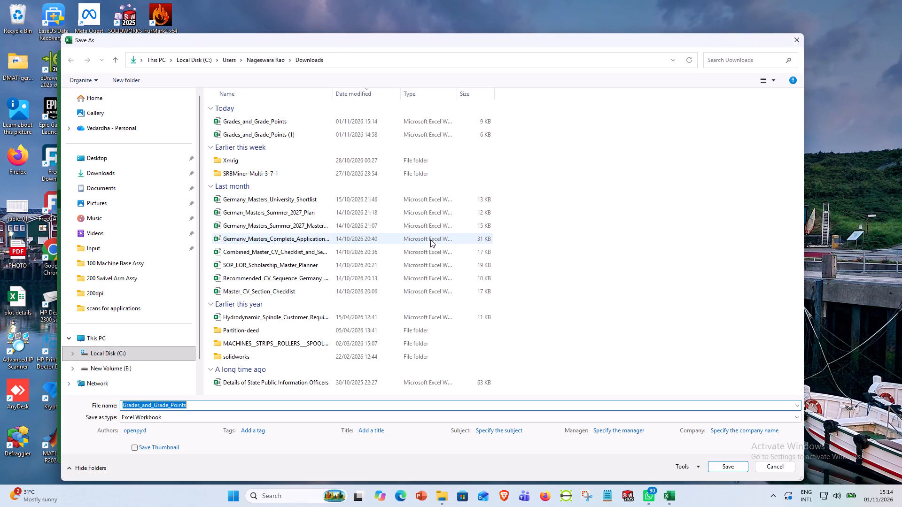
pyautogui.click(120, 192)
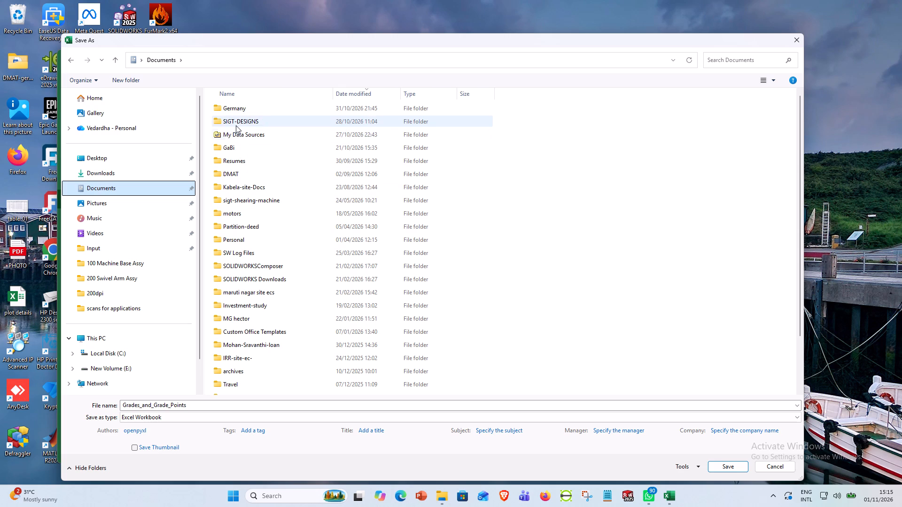
pyautogui.doubleClick(242, 109)
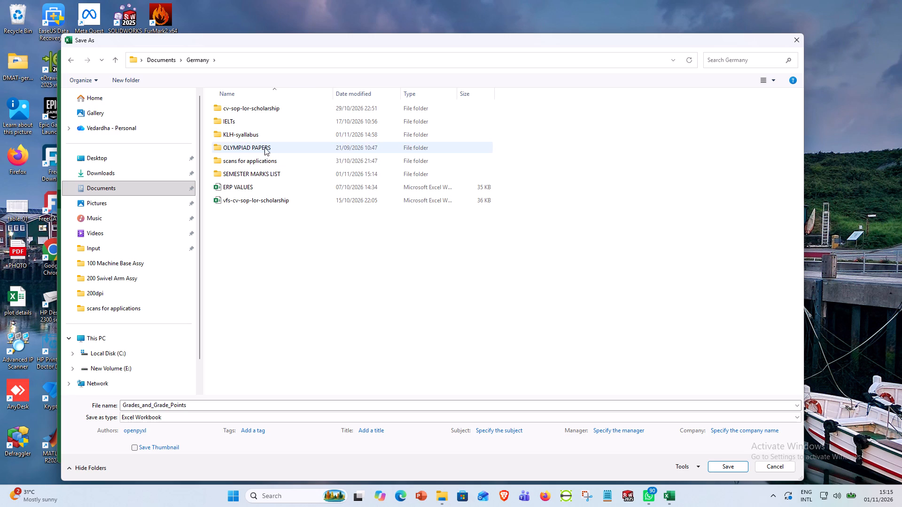
# Save the workbook copy as Grades_and_Grade_Points, in Excel Workbook format, in the SEMESTER MARKS LIST folder inside Germany.
pyautogui.doubleClick(270, 174)
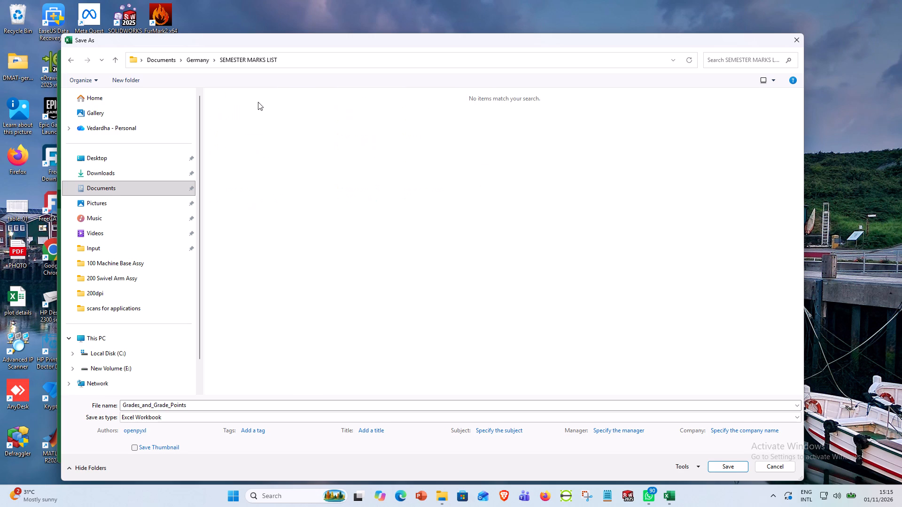
pyautogui.click(196, 60)
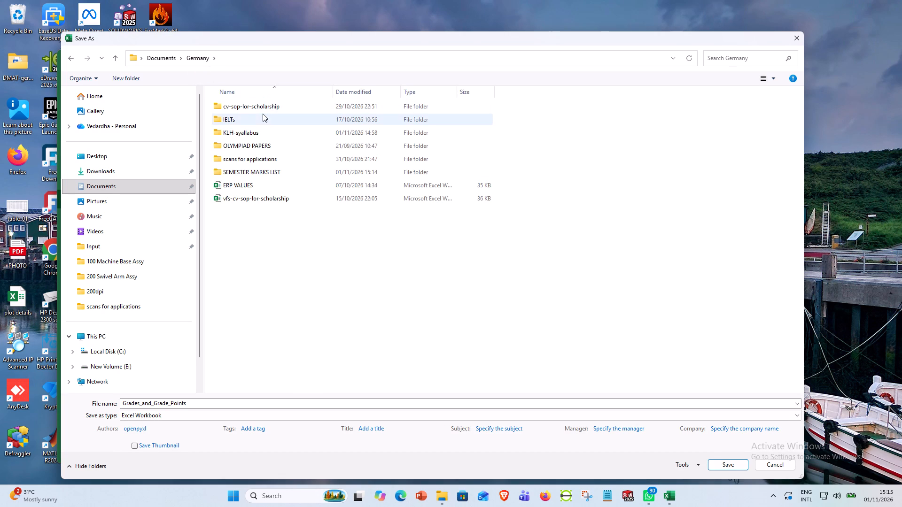
pyautogui.doubleClick(251, 172)
pyautogui.click(198, 60)
pyautogui.doubleClick(266, 175)
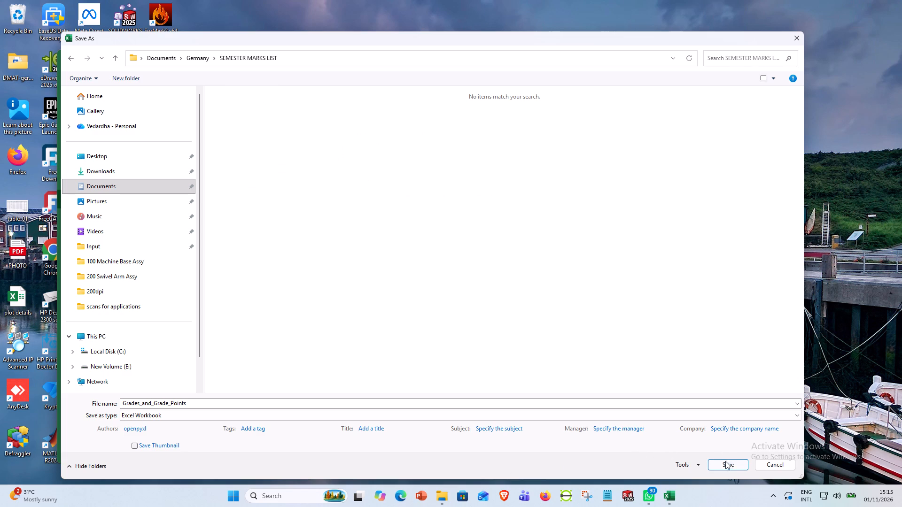